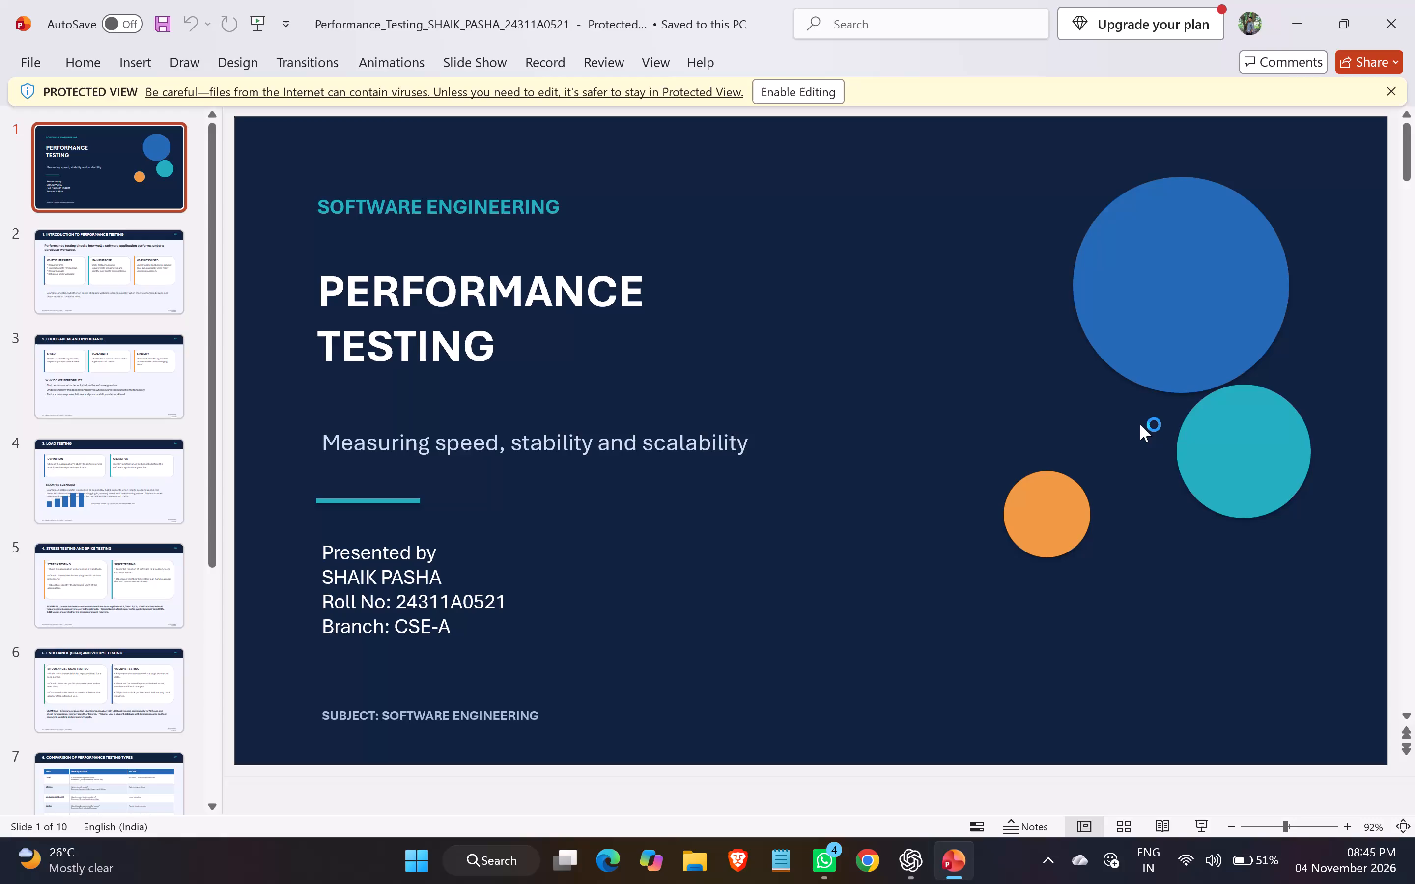
# Enable editing for the protected Performance Testing presentation.
pyautogui.click(448, 57)
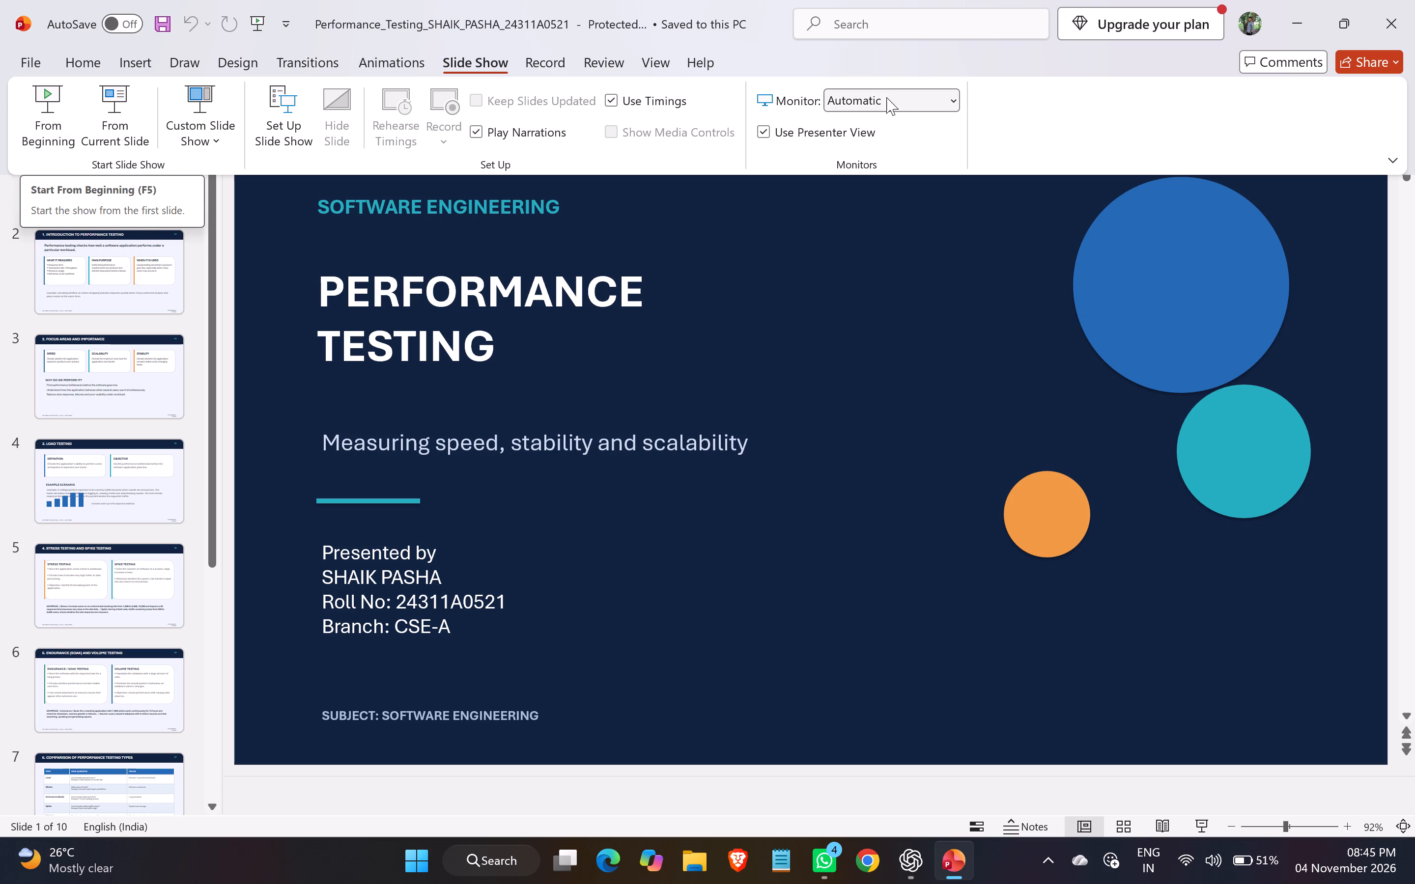
pyautogui.click(727, 53)
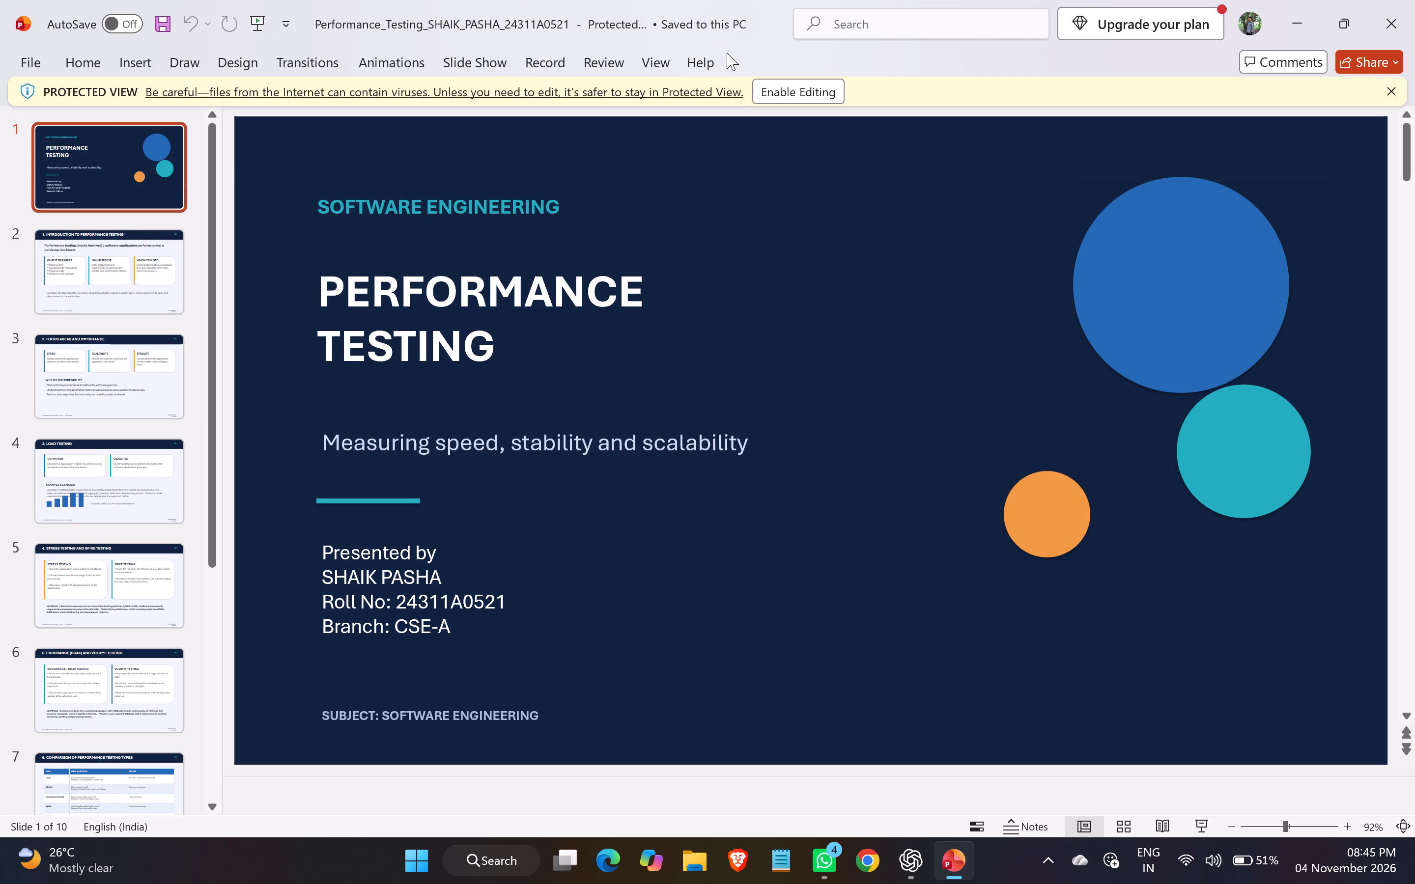
pyautogui.click(775, 85)
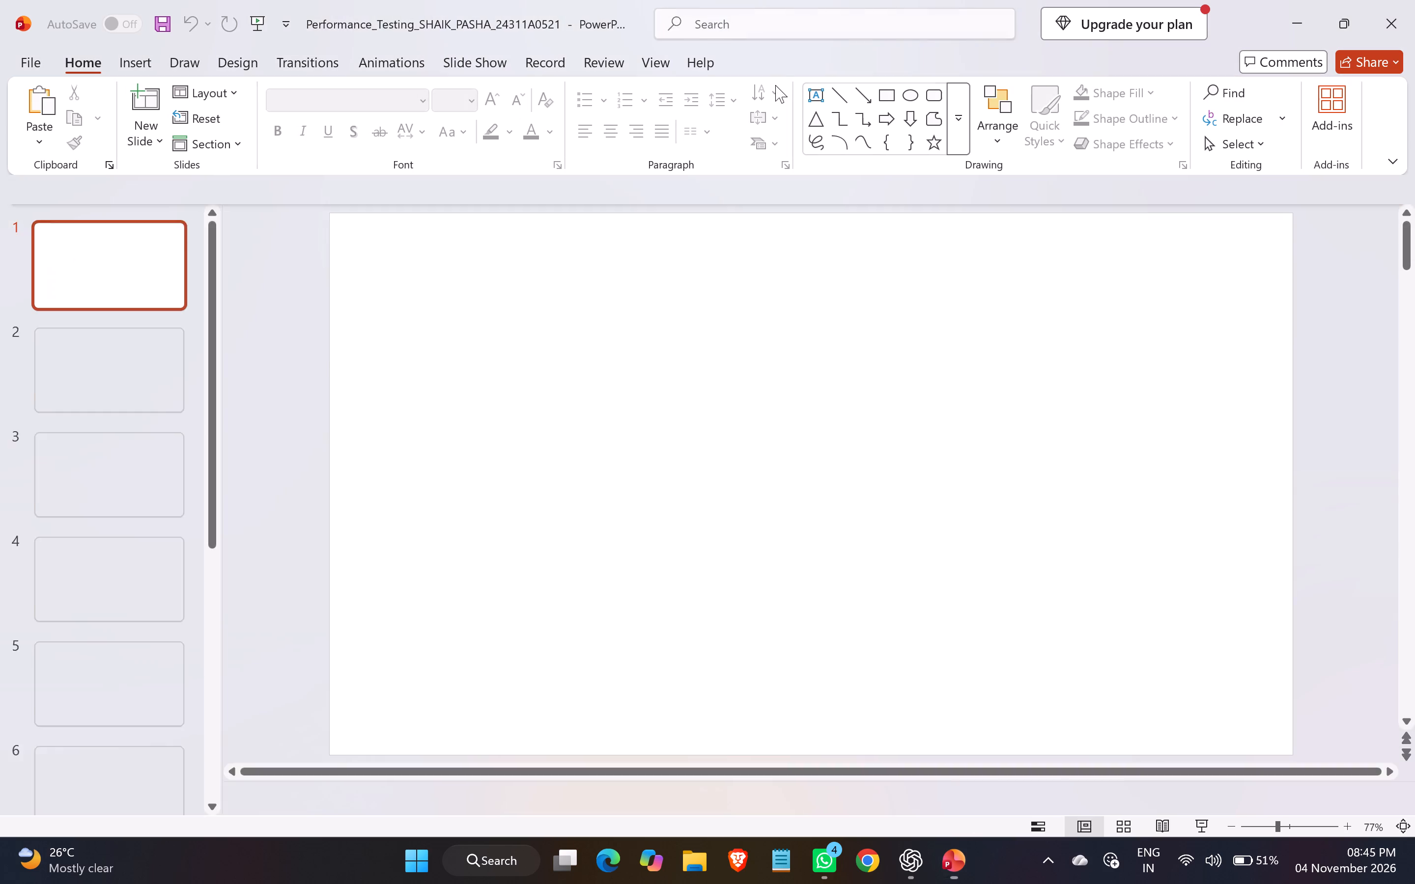
# Open the slide show recording view with the teleprompter at the title slide.
pyautogui.click(449, 58)
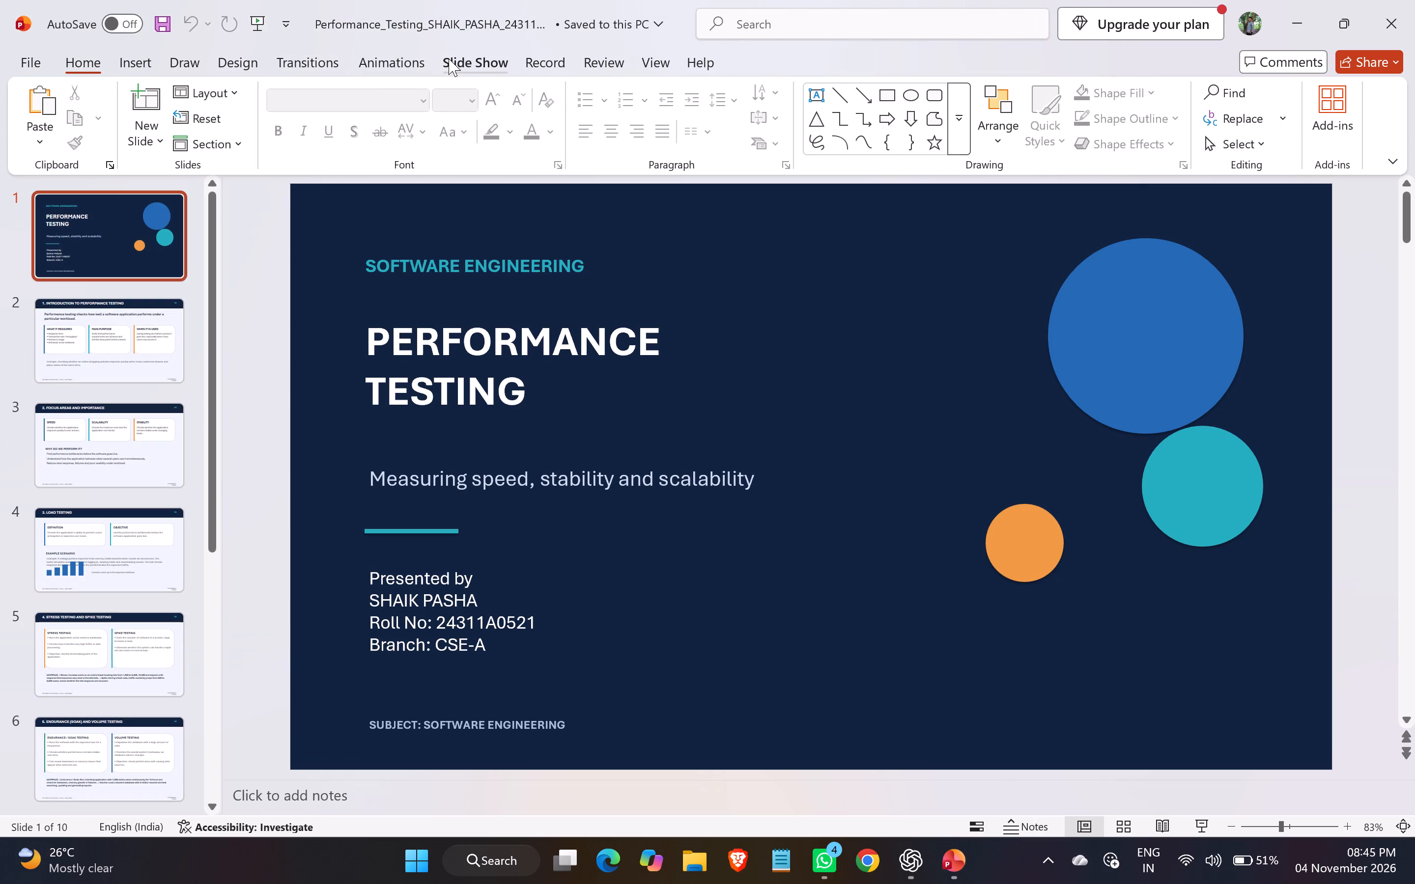
pyautogui.click(440, 106)
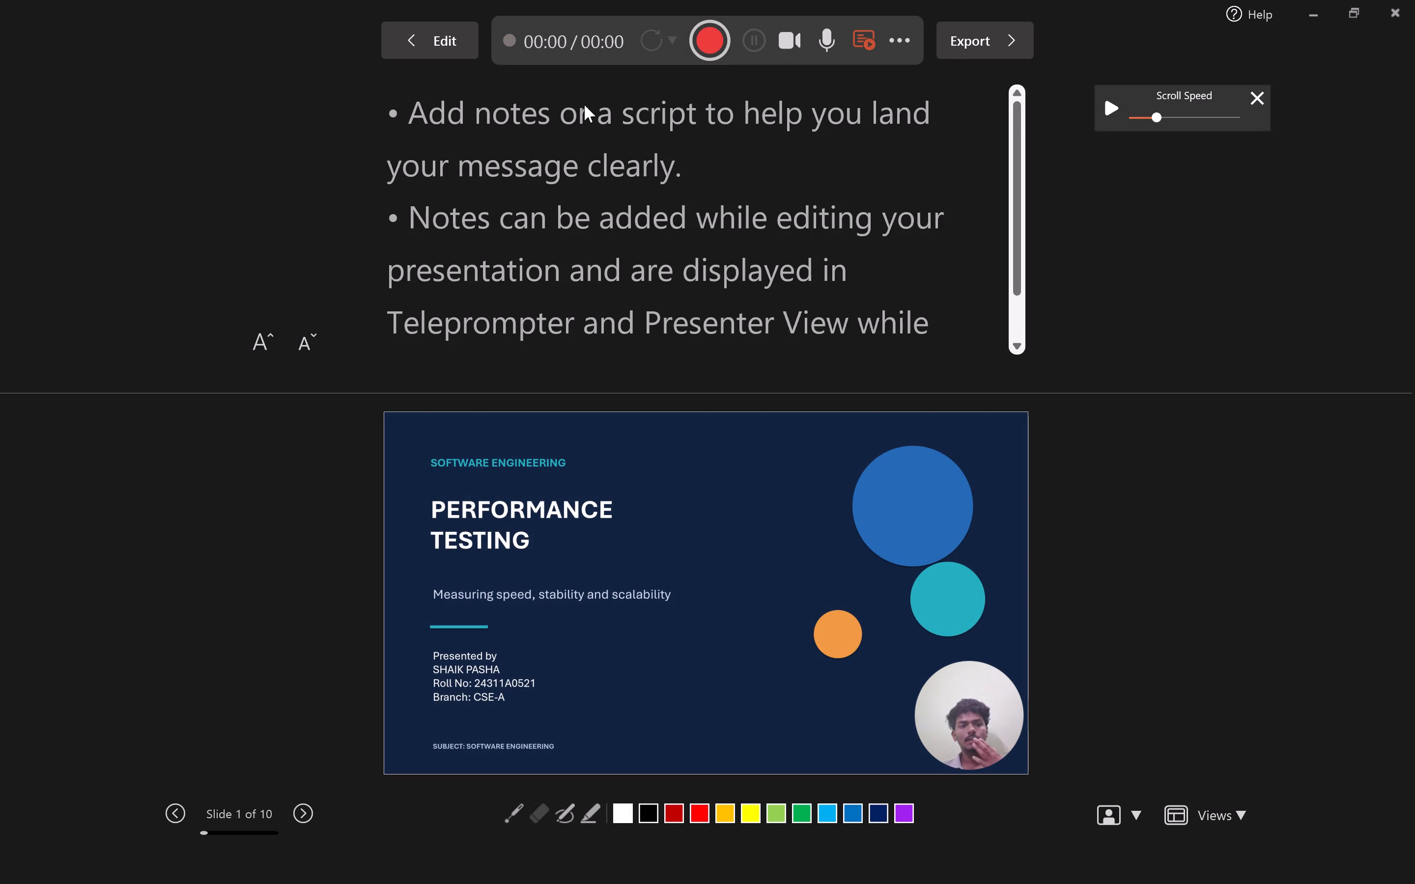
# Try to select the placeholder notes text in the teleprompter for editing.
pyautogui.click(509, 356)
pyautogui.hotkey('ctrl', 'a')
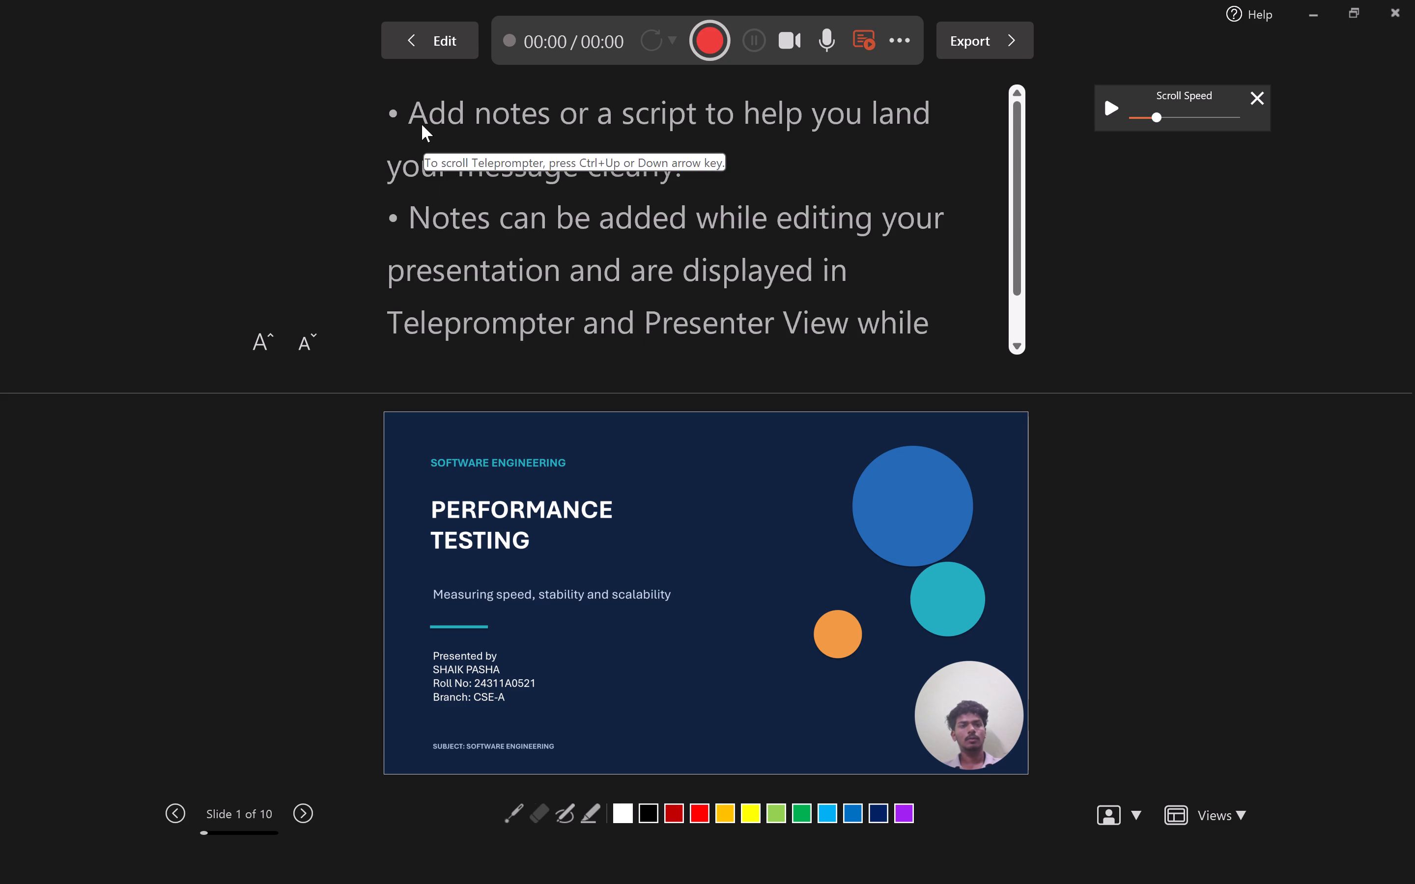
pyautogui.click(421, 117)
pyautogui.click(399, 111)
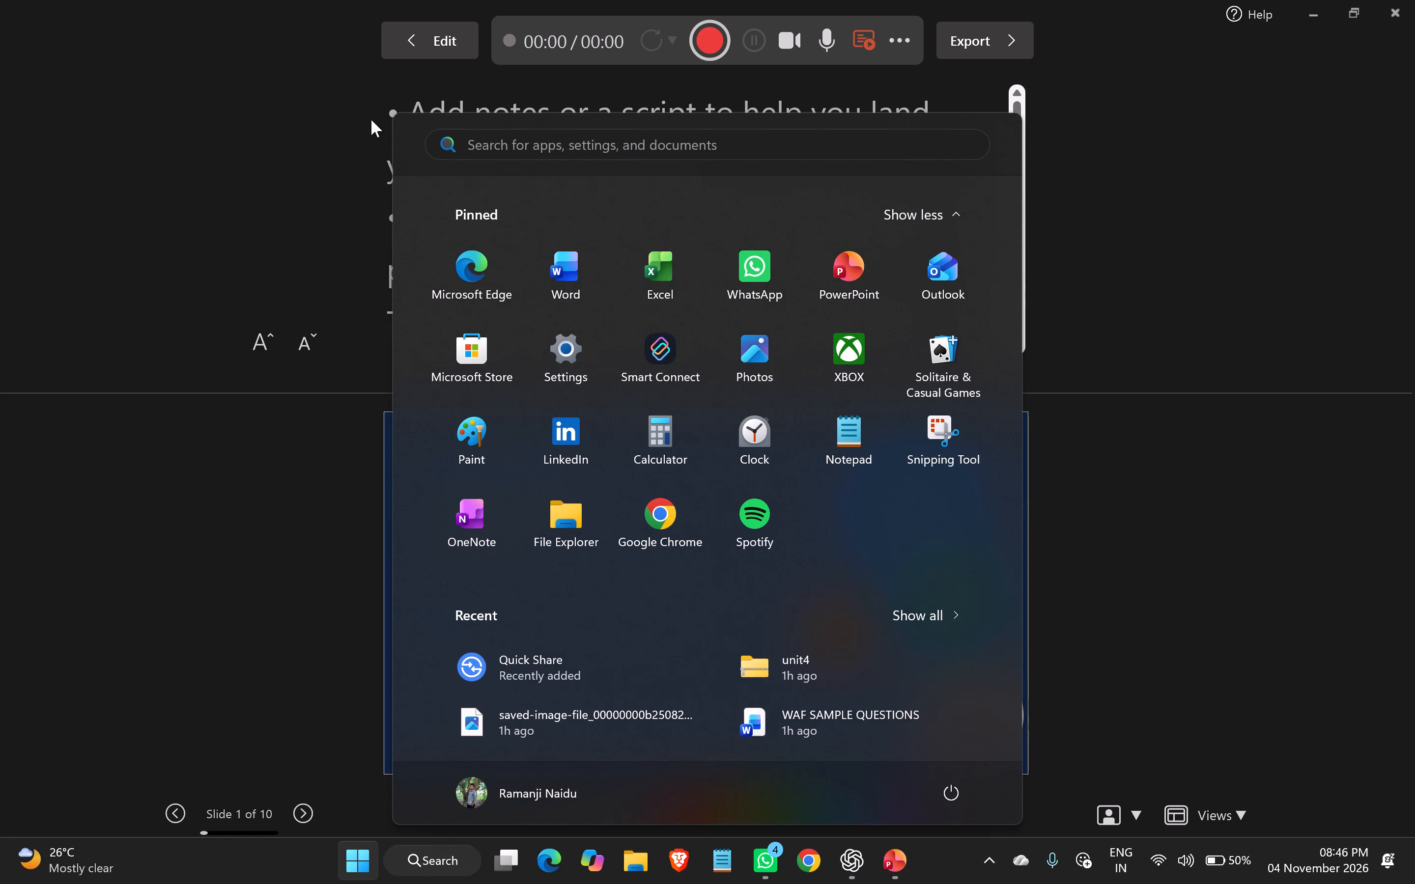
# Switch from the recording view to another open window.
pyautogui.click(363, 118)
pyautogui.hotkey('alt', 'Tab')
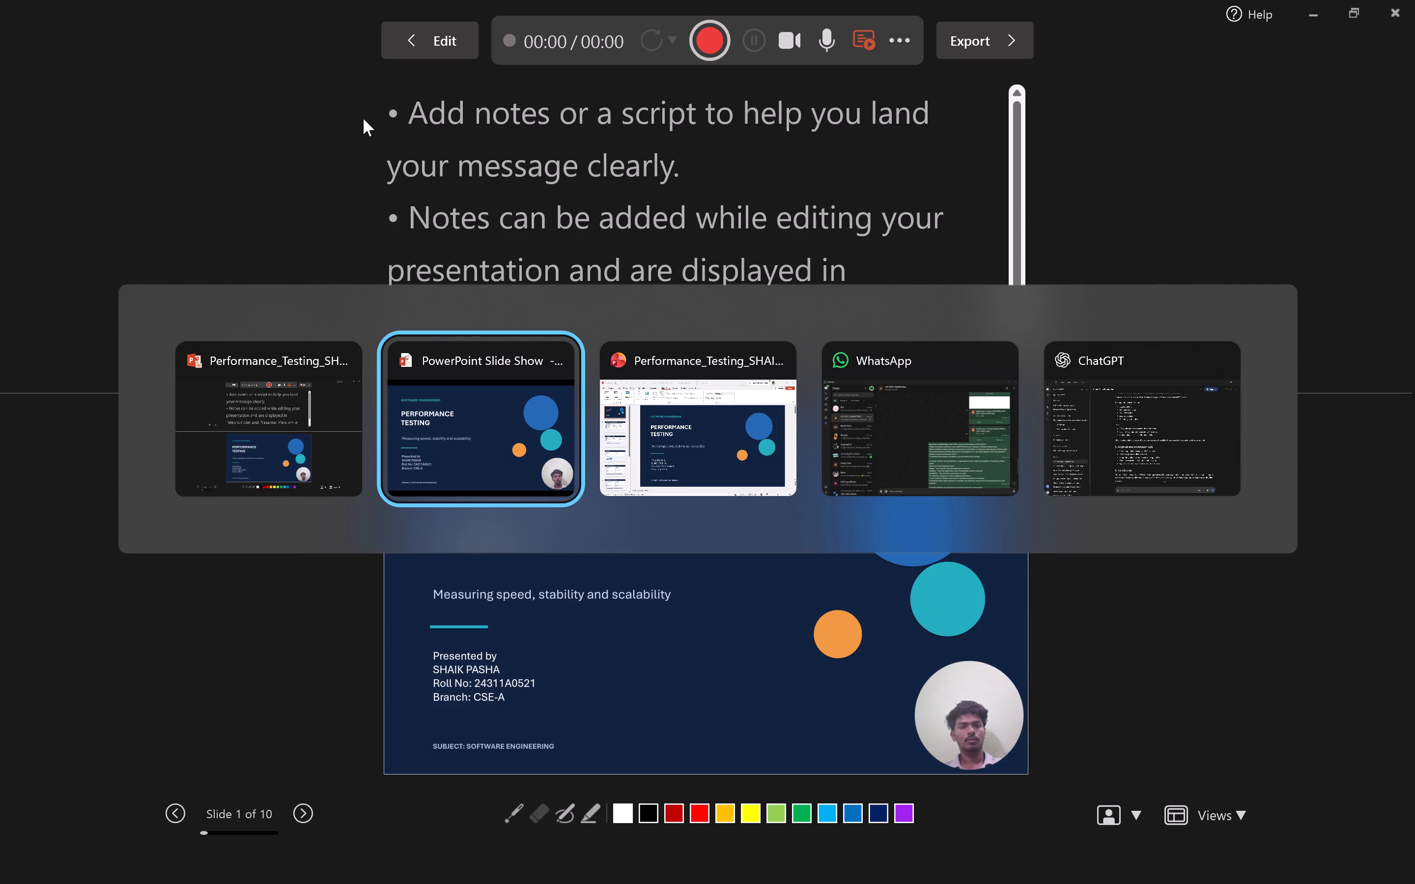
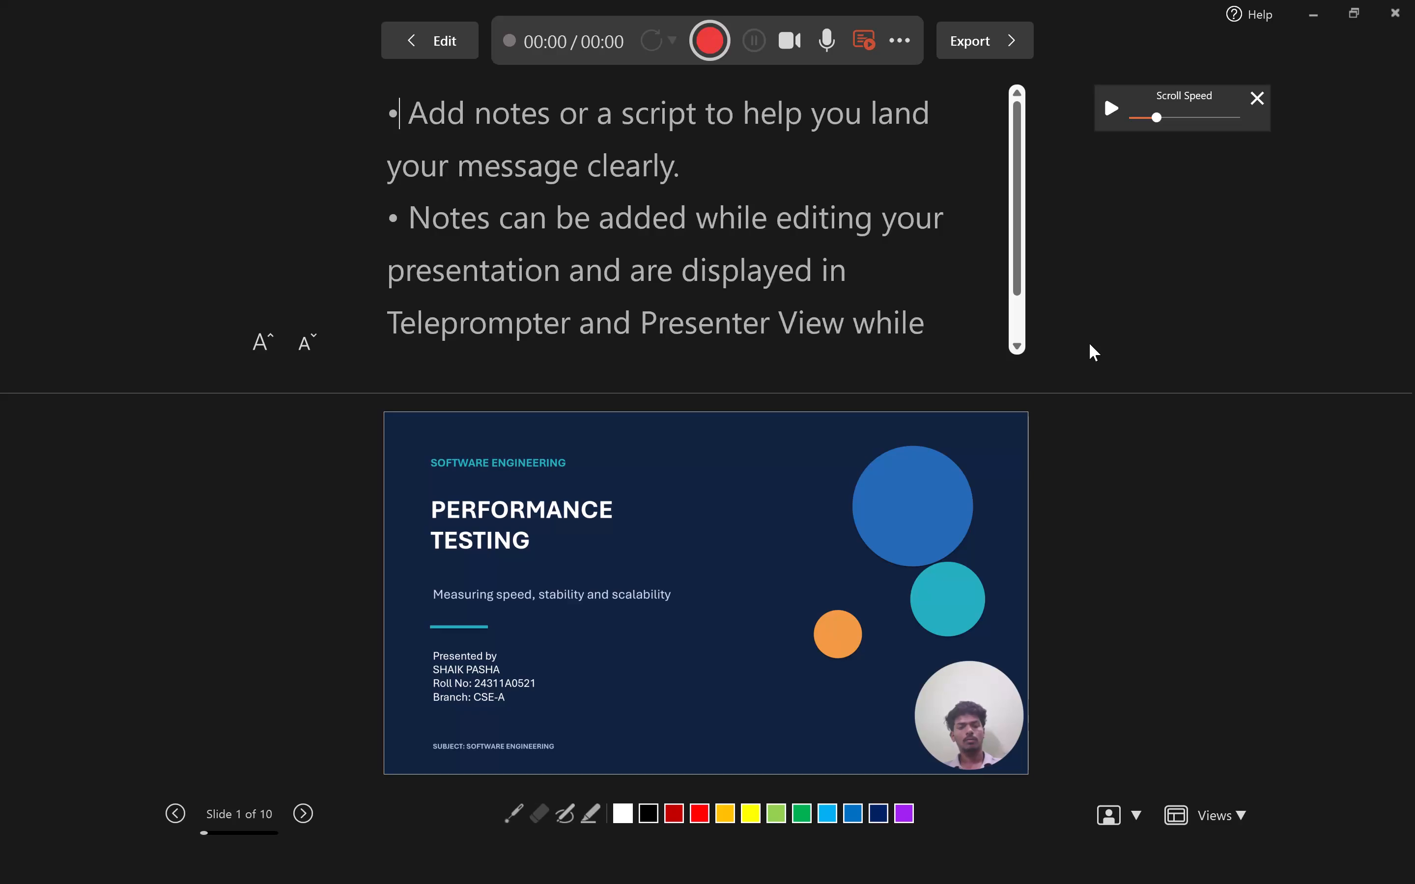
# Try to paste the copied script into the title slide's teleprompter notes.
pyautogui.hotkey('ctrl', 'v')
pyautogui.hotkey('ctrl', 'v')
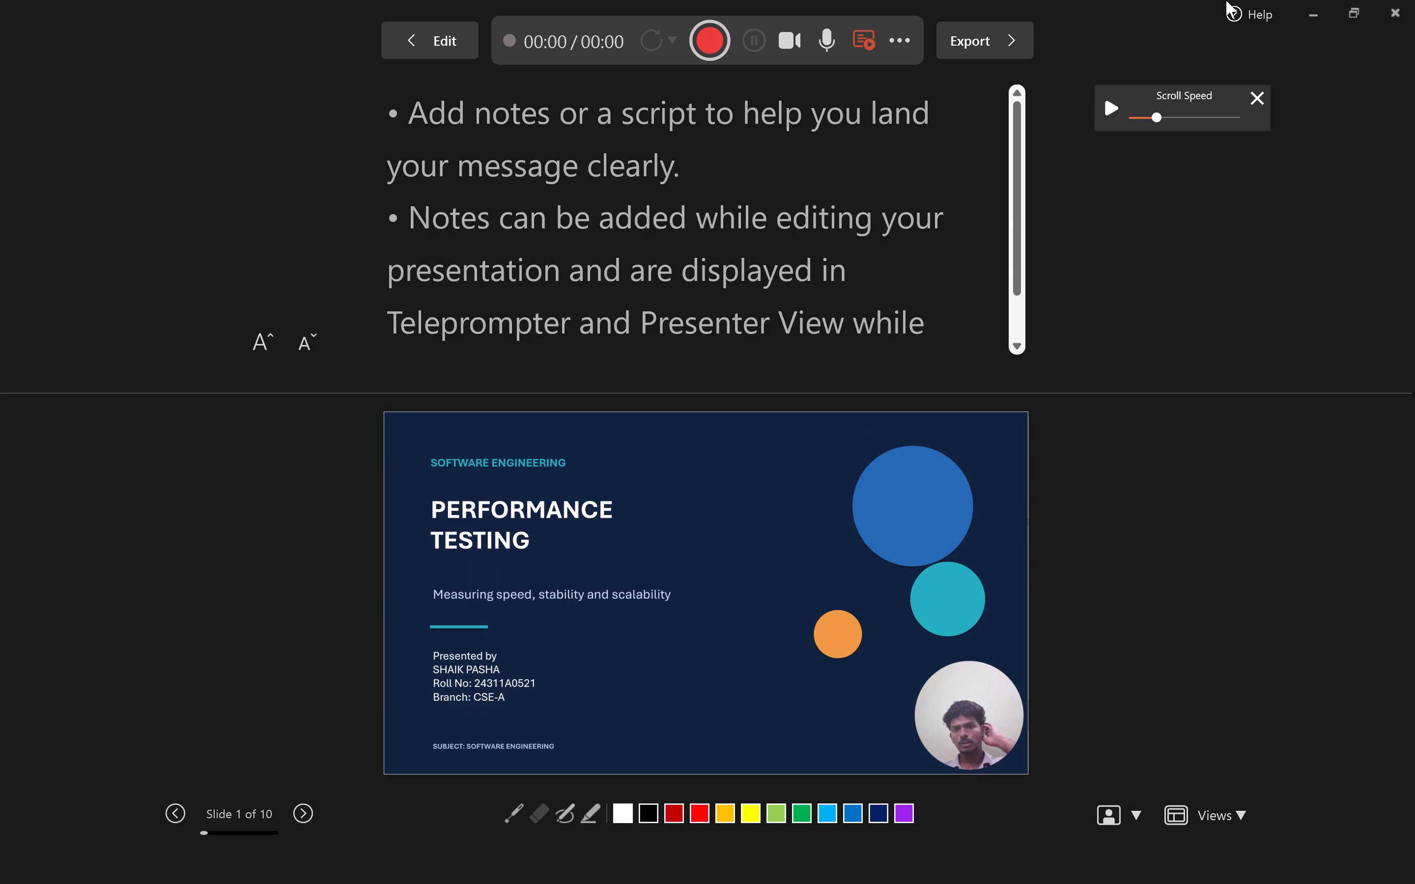
# Return to the normal editing view and paste the copied script into the title slide's speaker notes.
pyautogui.click(422, 46)
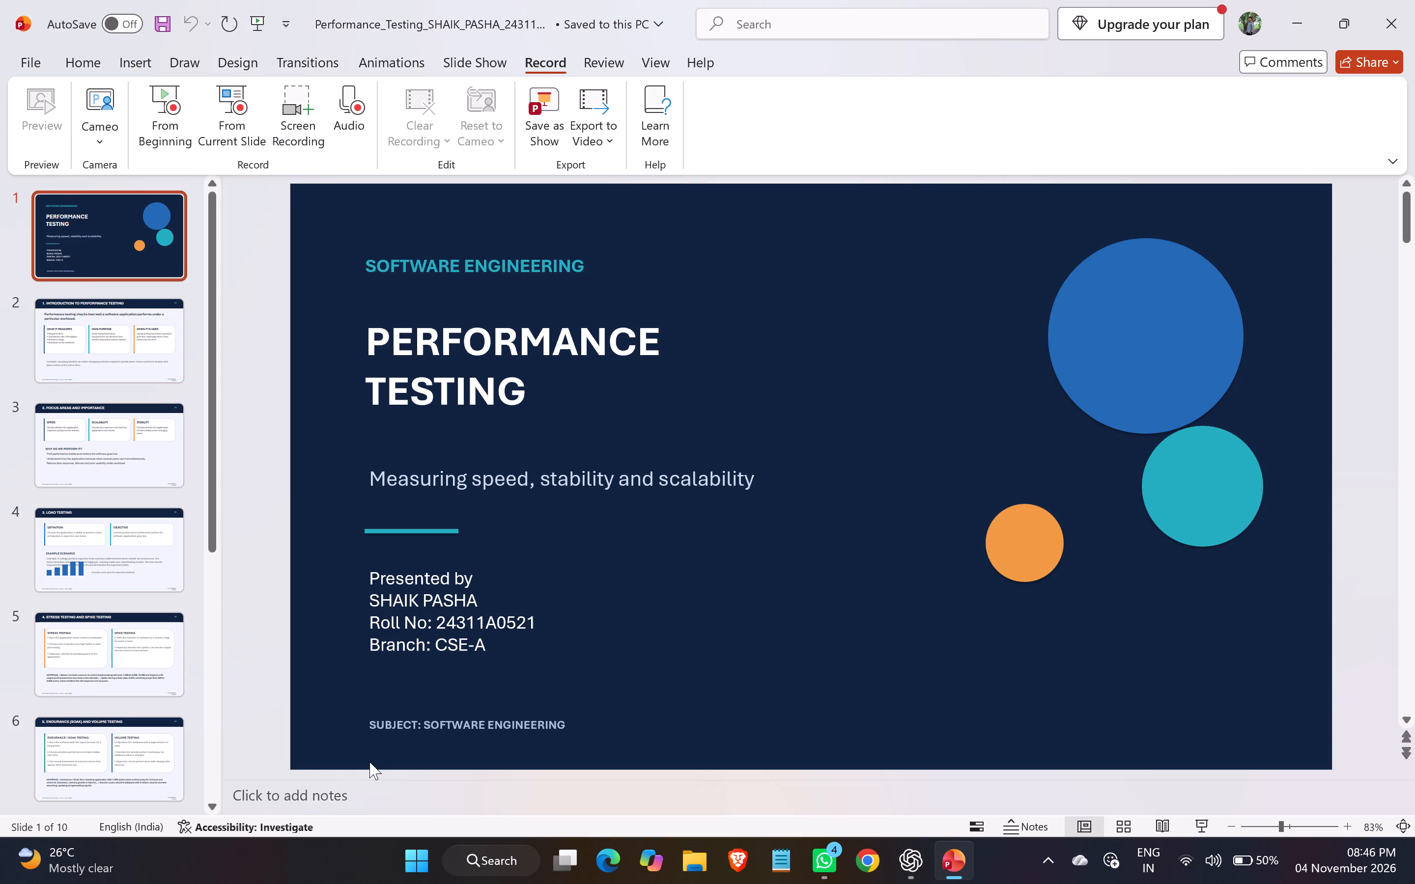
pyautogui.click(365, 788)
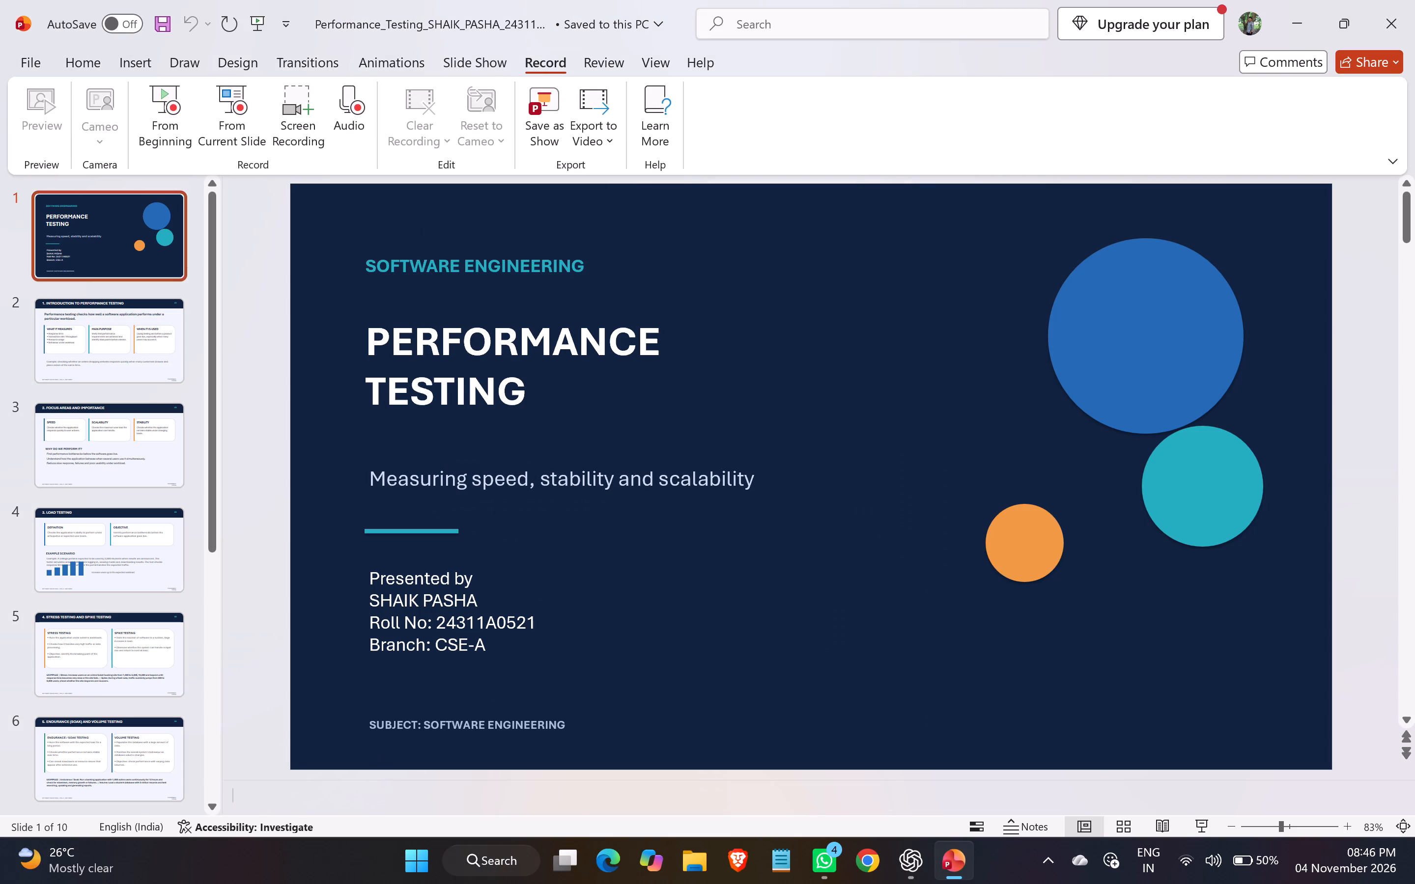
pyautogui.hotkey('ctrl', 'v')
pyautogui.scroll(-1, 365, 788)
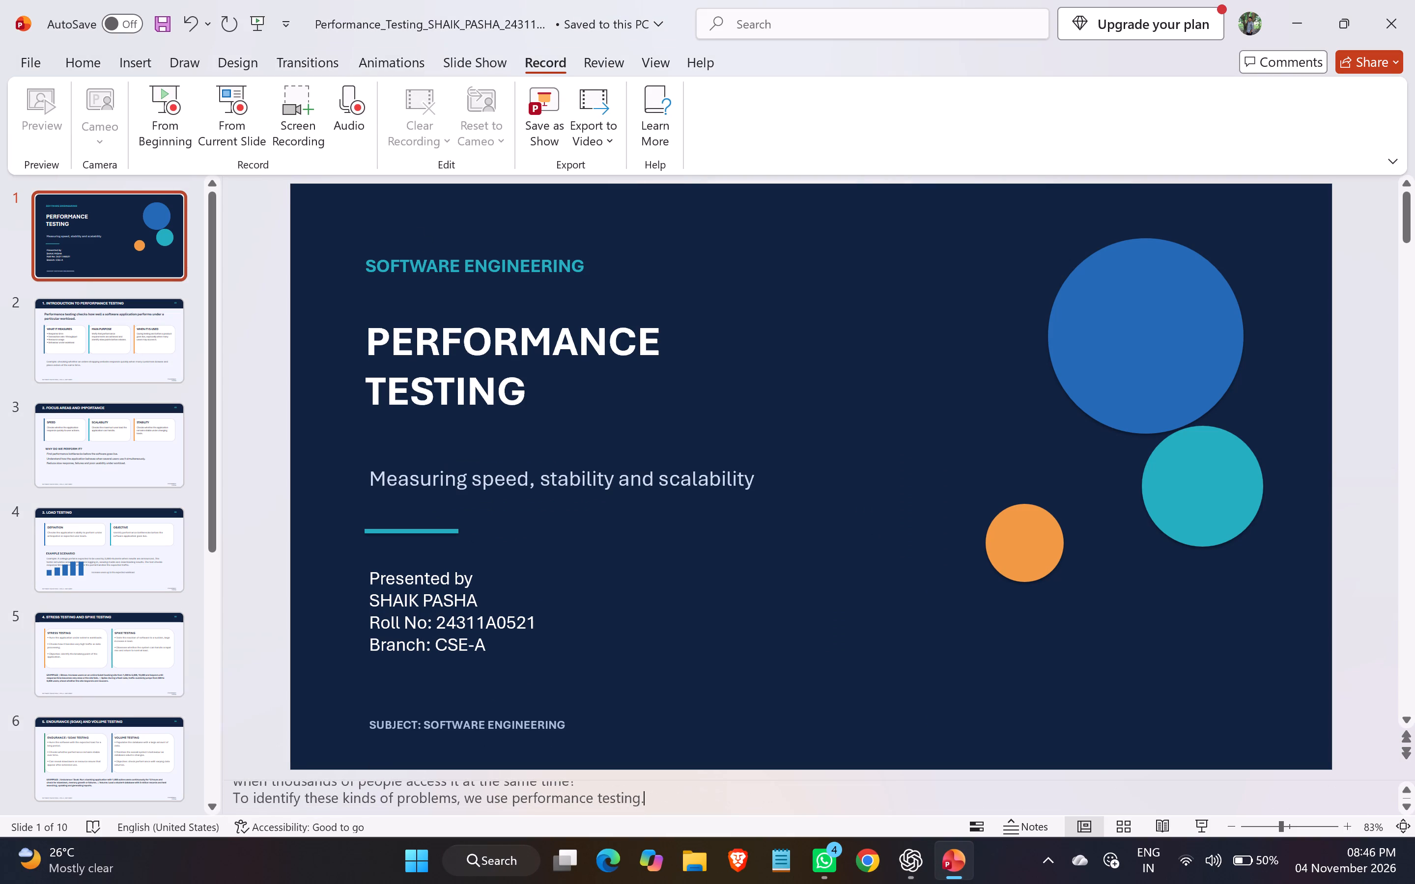
pyautogui.scroll(-2, 365, 788)
# Go to slide 2, Introduction to Performance Testing, and open its empty speaker notes for entry.
pyautogui.click(81, 331)
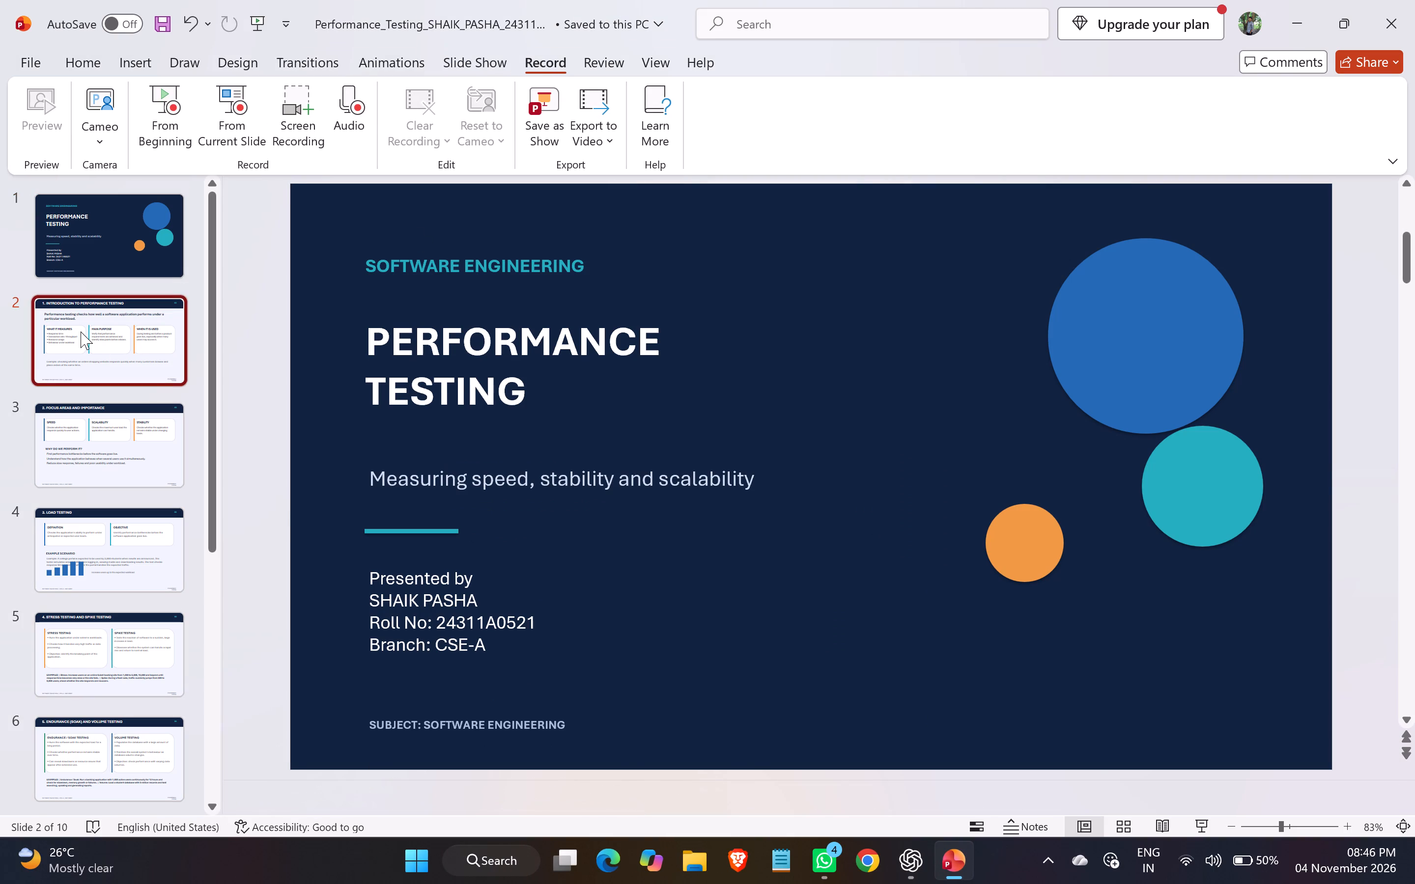
pyautogui.click(355, 791)
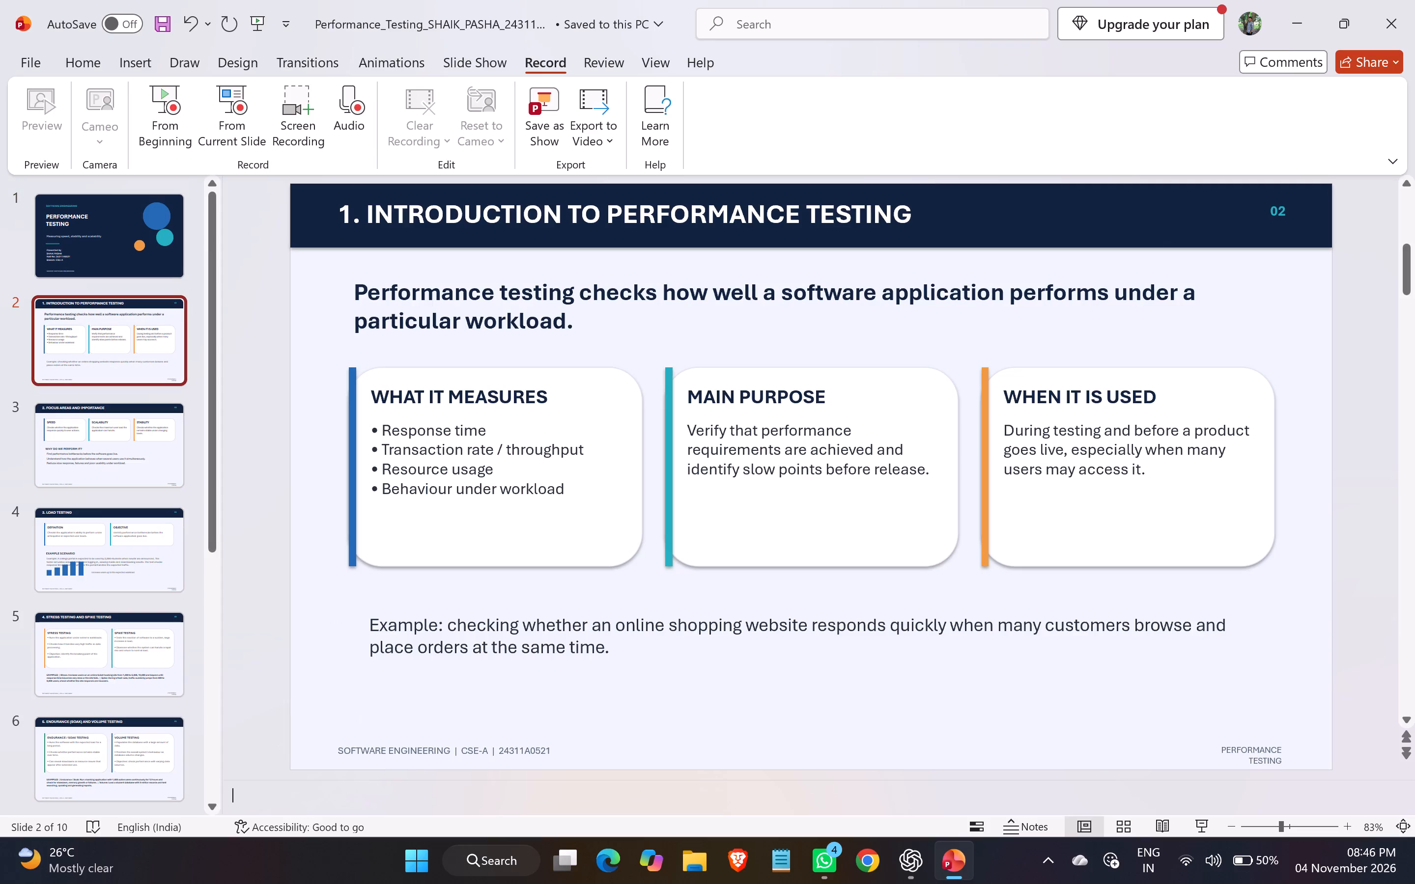
pyautogui.click(245, 614)
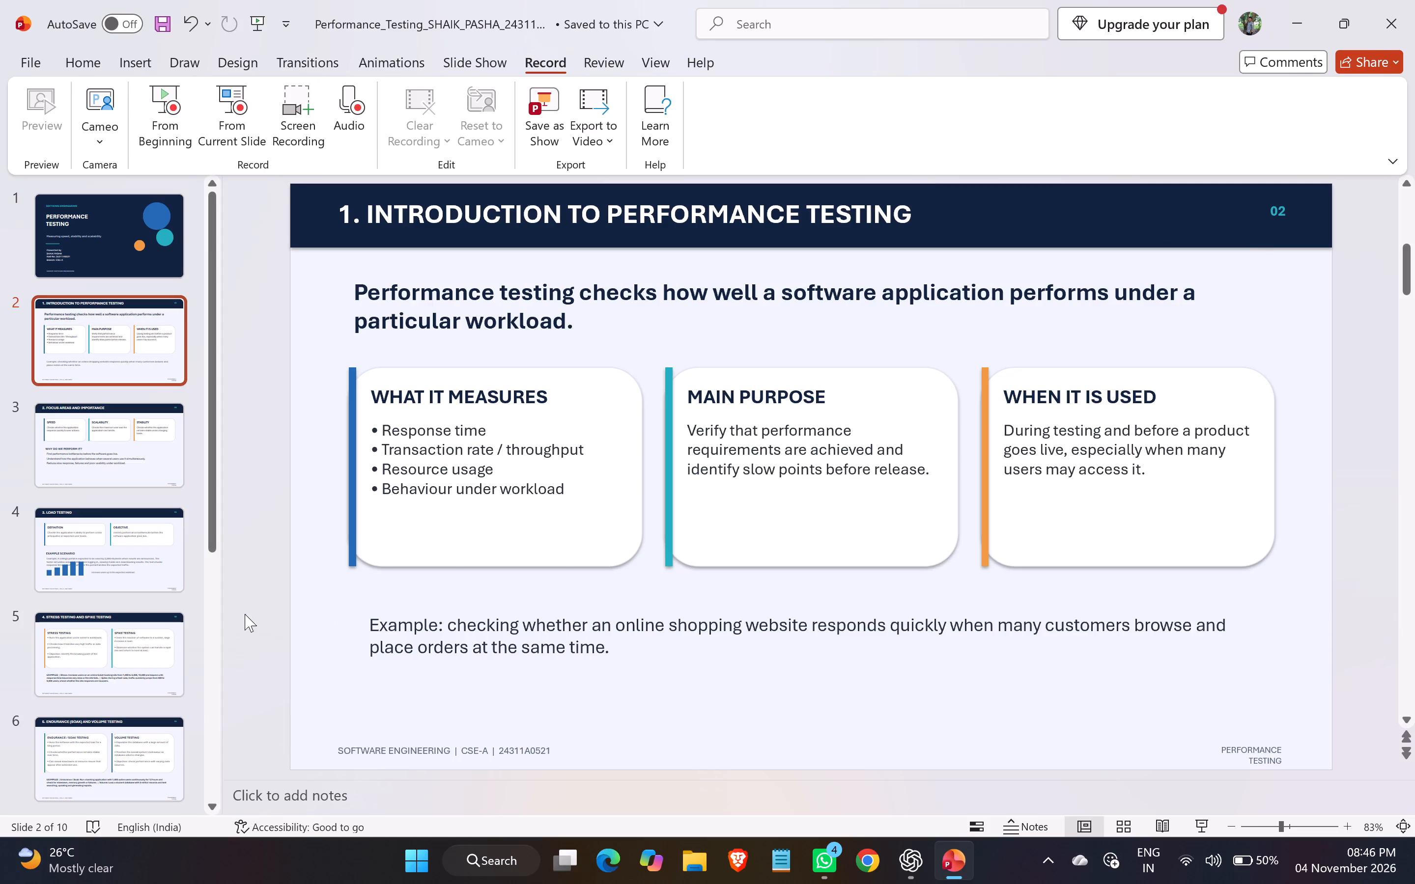
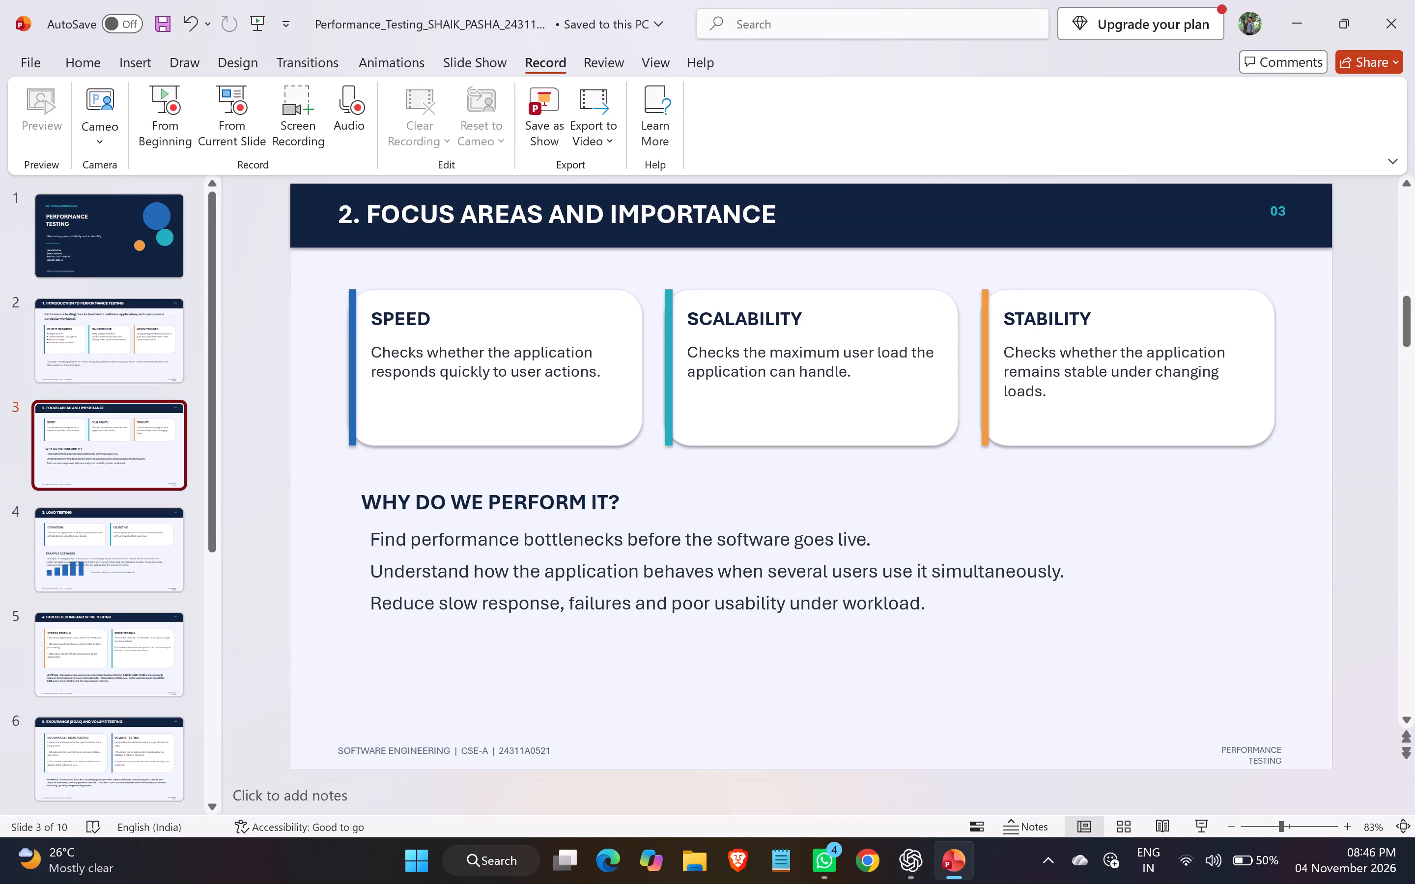
# Paste the copied teleprompter script into the speaker notes of slide 3, Focus Areas and Importance.
pyautogui.click(514, 793)
pyautogui.hotkey('ctrl', 'v')
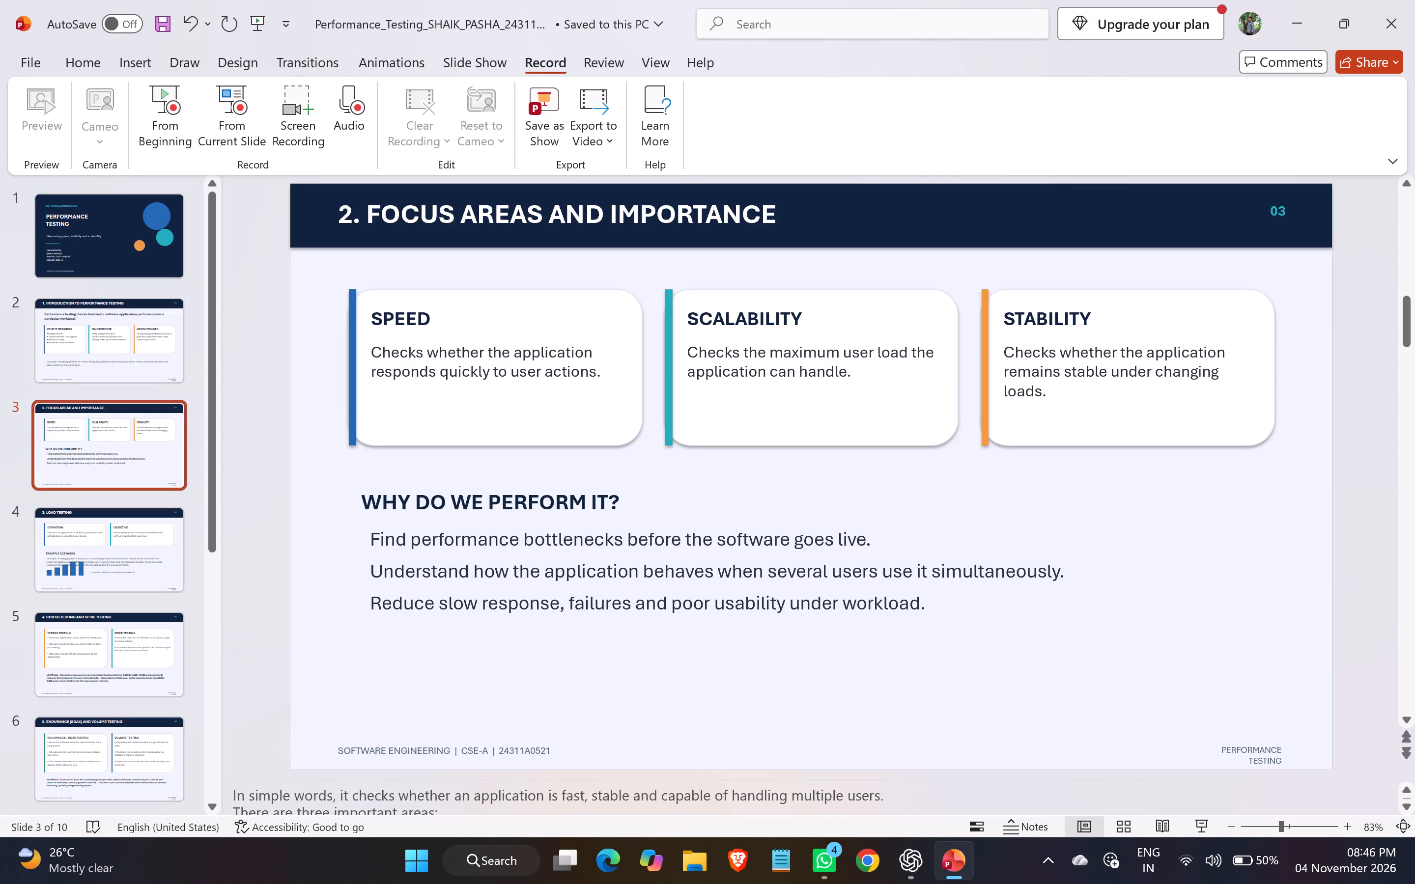
# Go to slide 4, Load Testing, for its speaker notes.
pyautogui.click(100, 553)
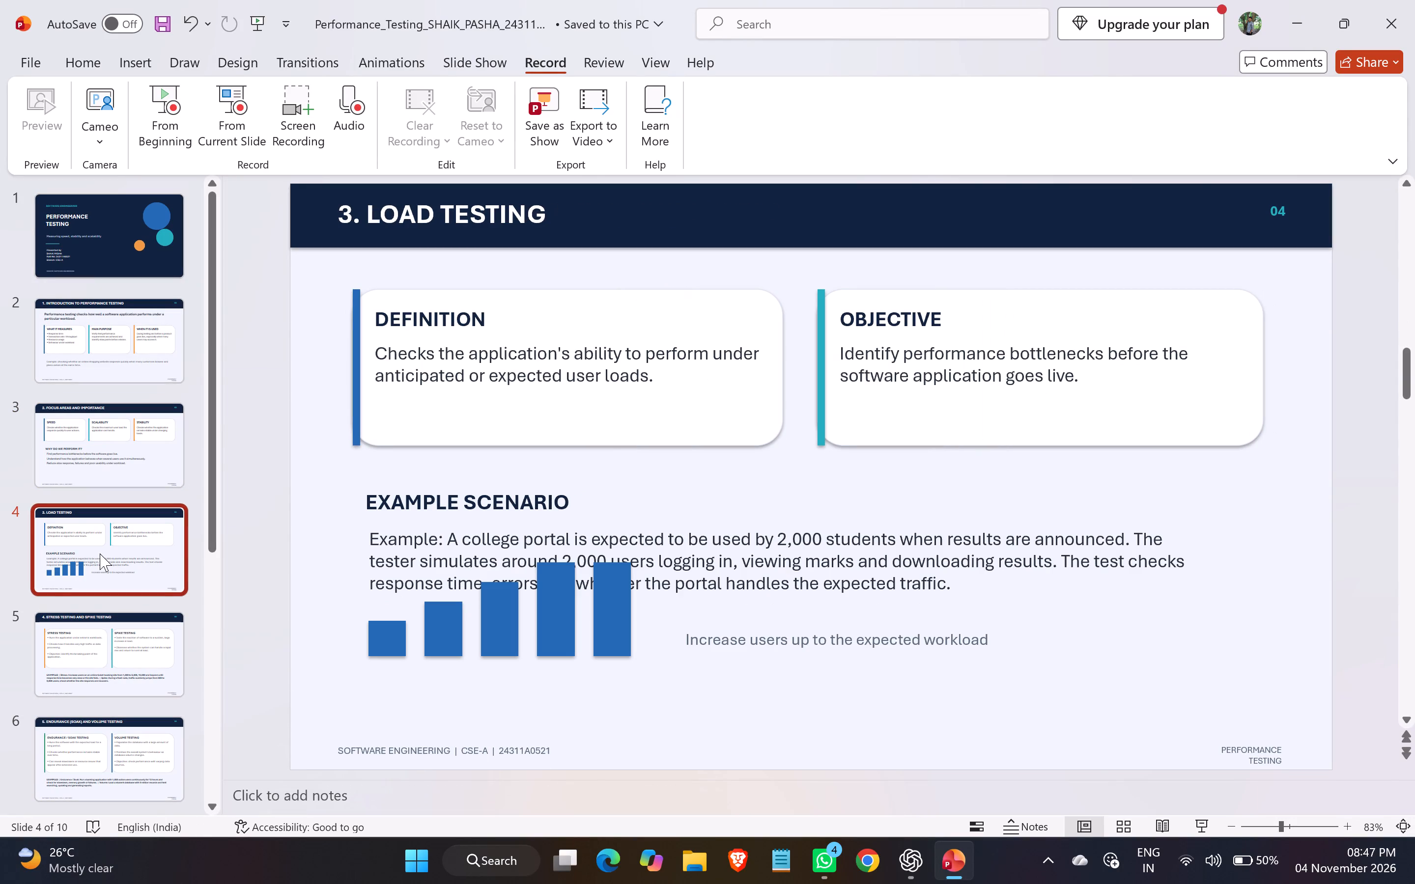
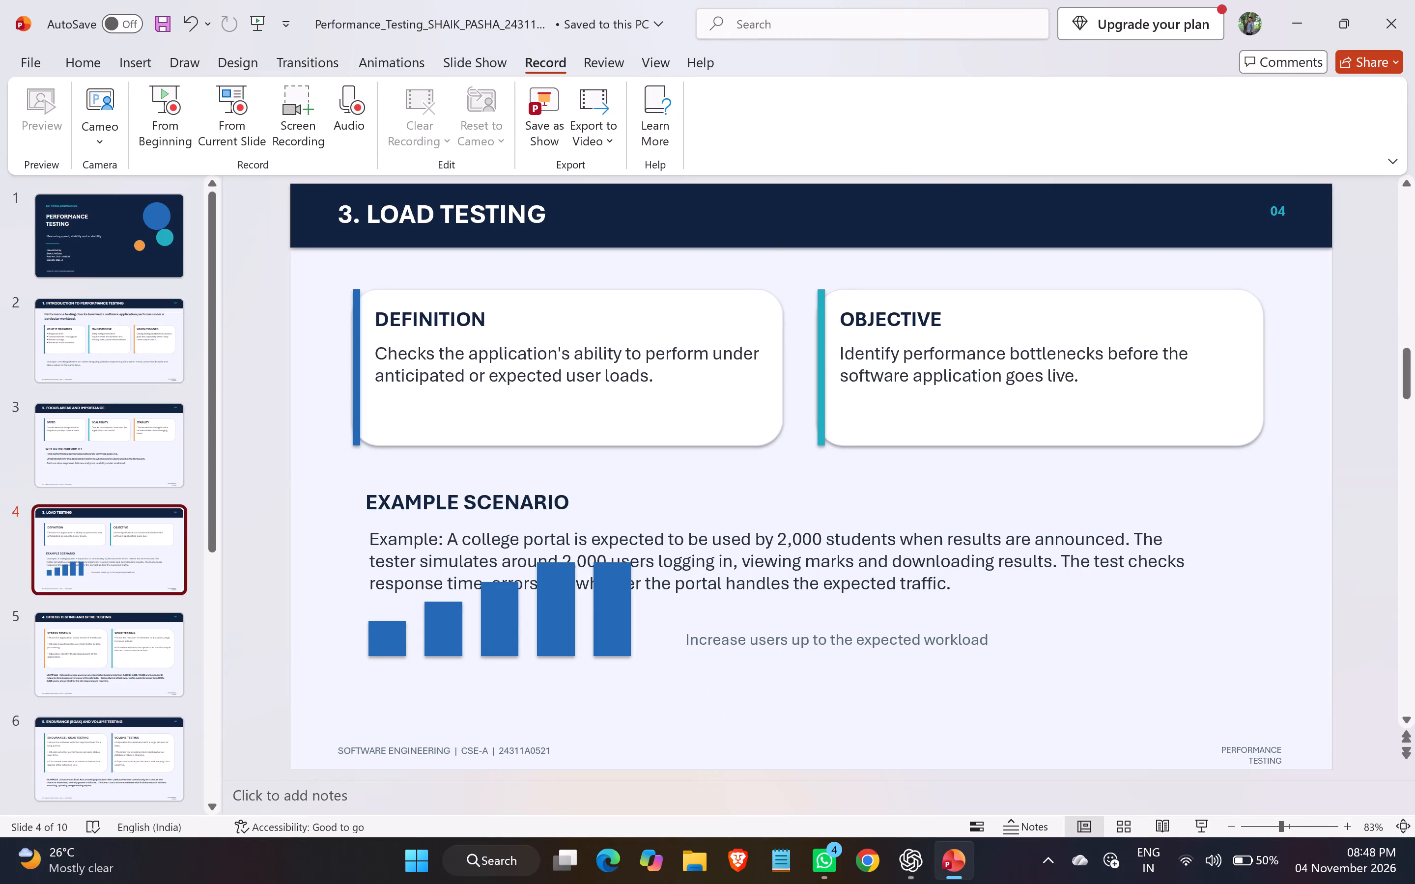
# Paste the copied Load Testing script into the speaker notes of slide 4.
pyautogui.click(473, 802)
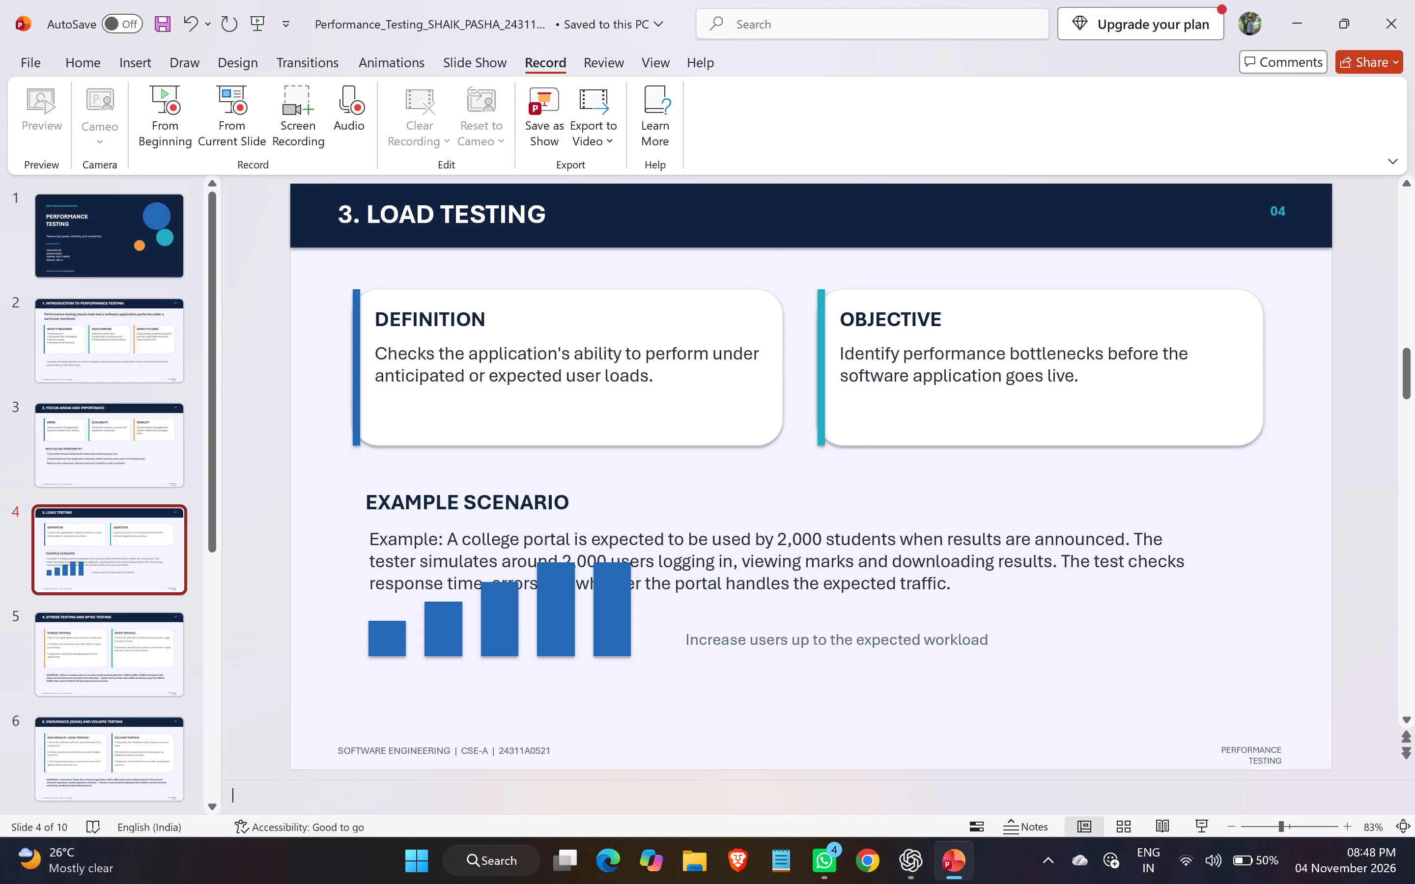
pyautogui.hotkey('ctrl', 'v')
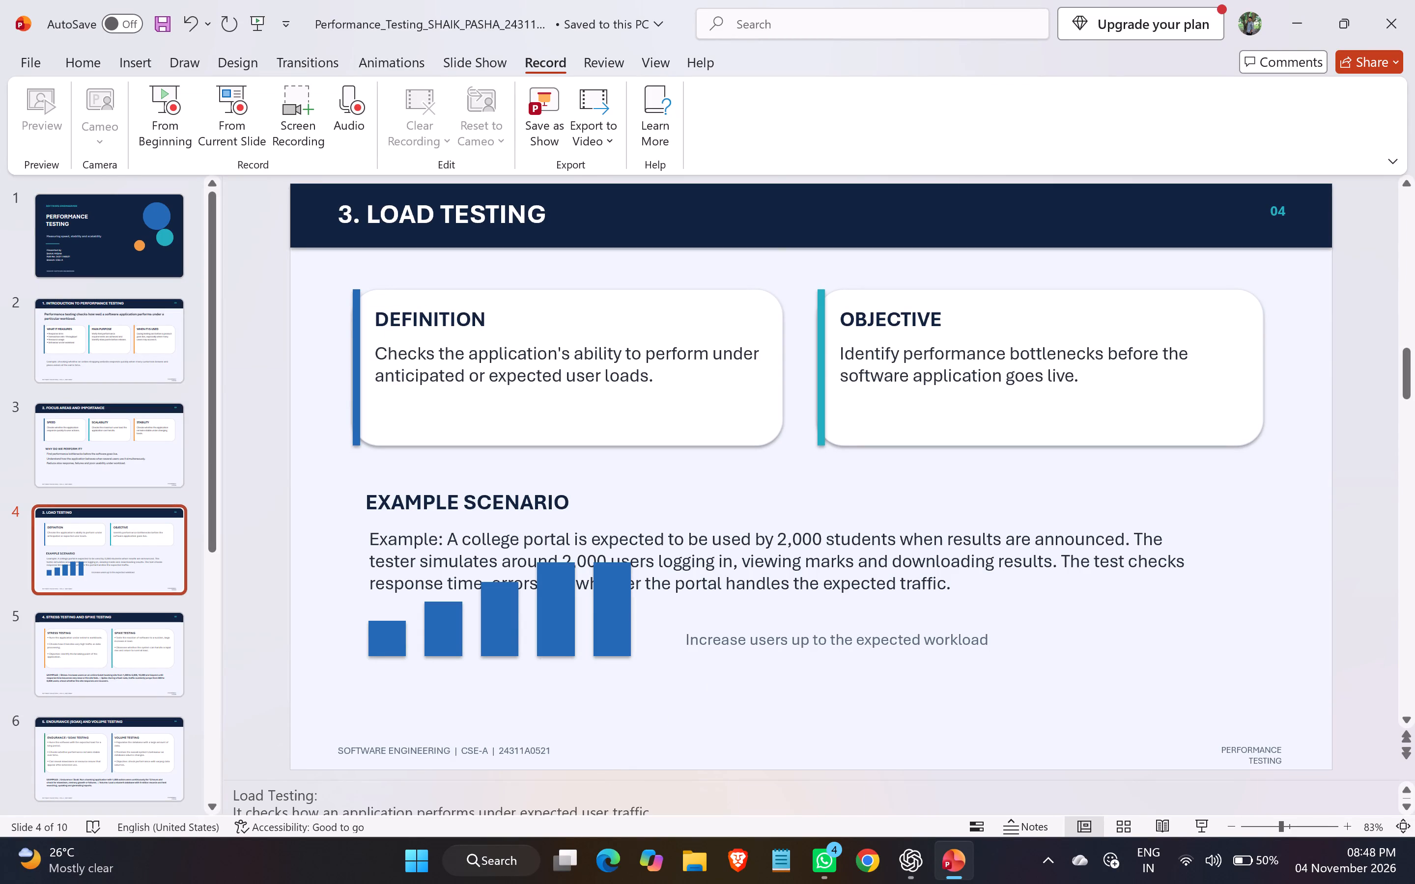
# Recheck the speaker notes on slides 4 and 3, and go to slide 5, Stress Testing and Spike Testing, for its notes.
pyautogui.click(68, 660)
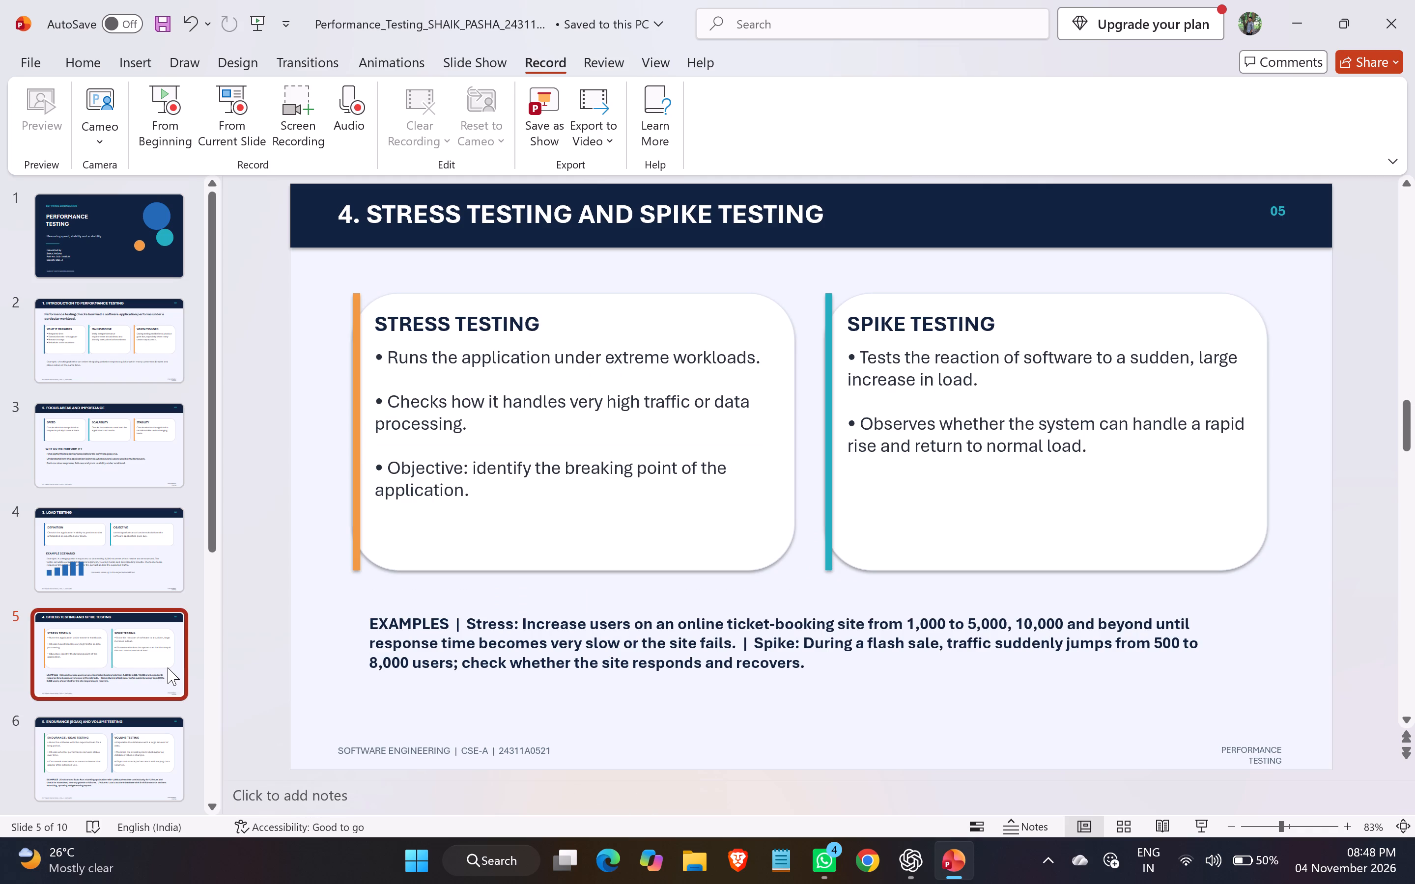
pyautogui.click(122, 541)
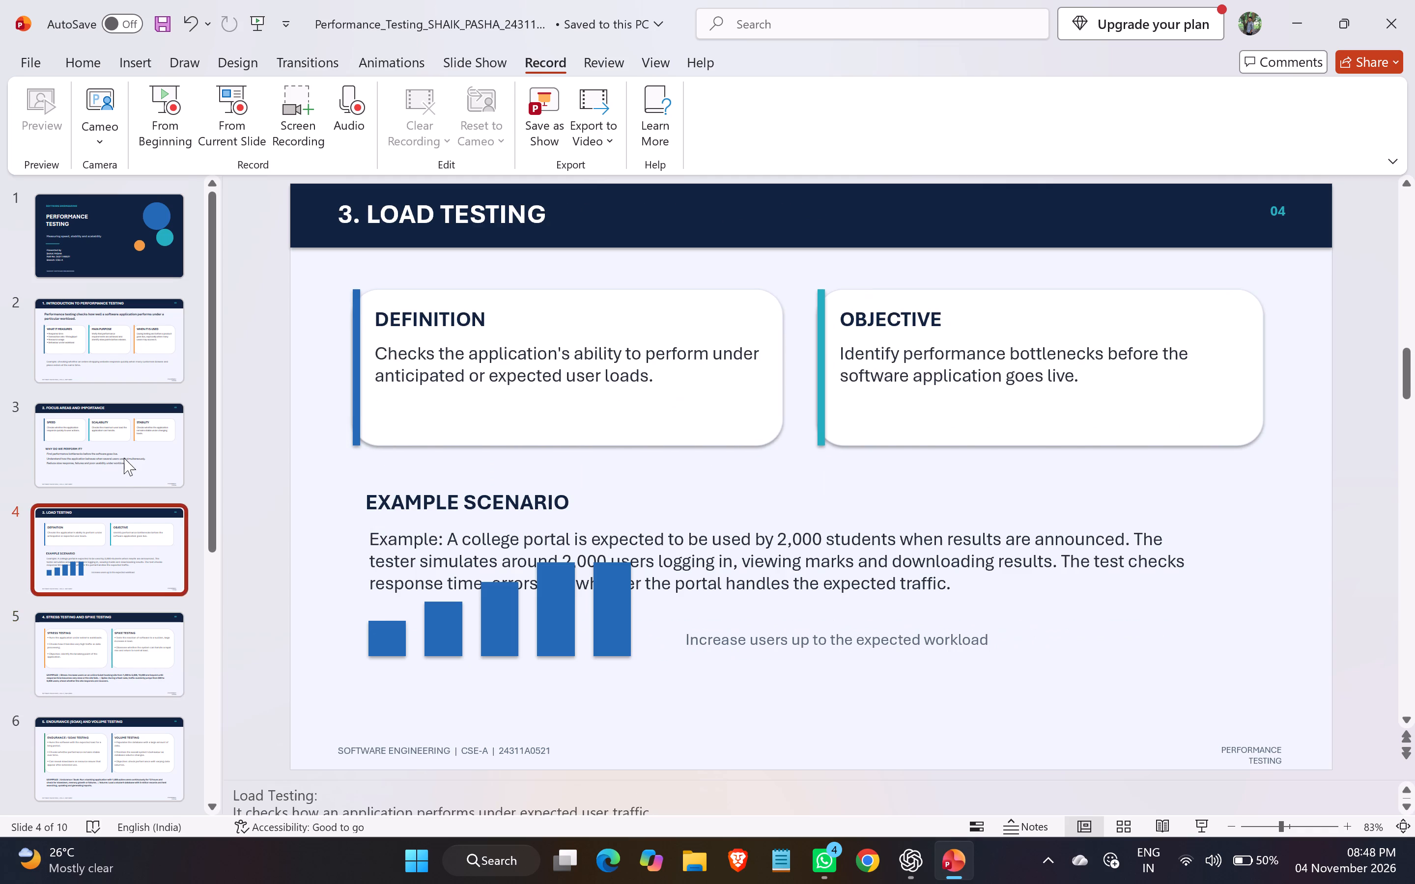
pyautogui.click(122, 447)
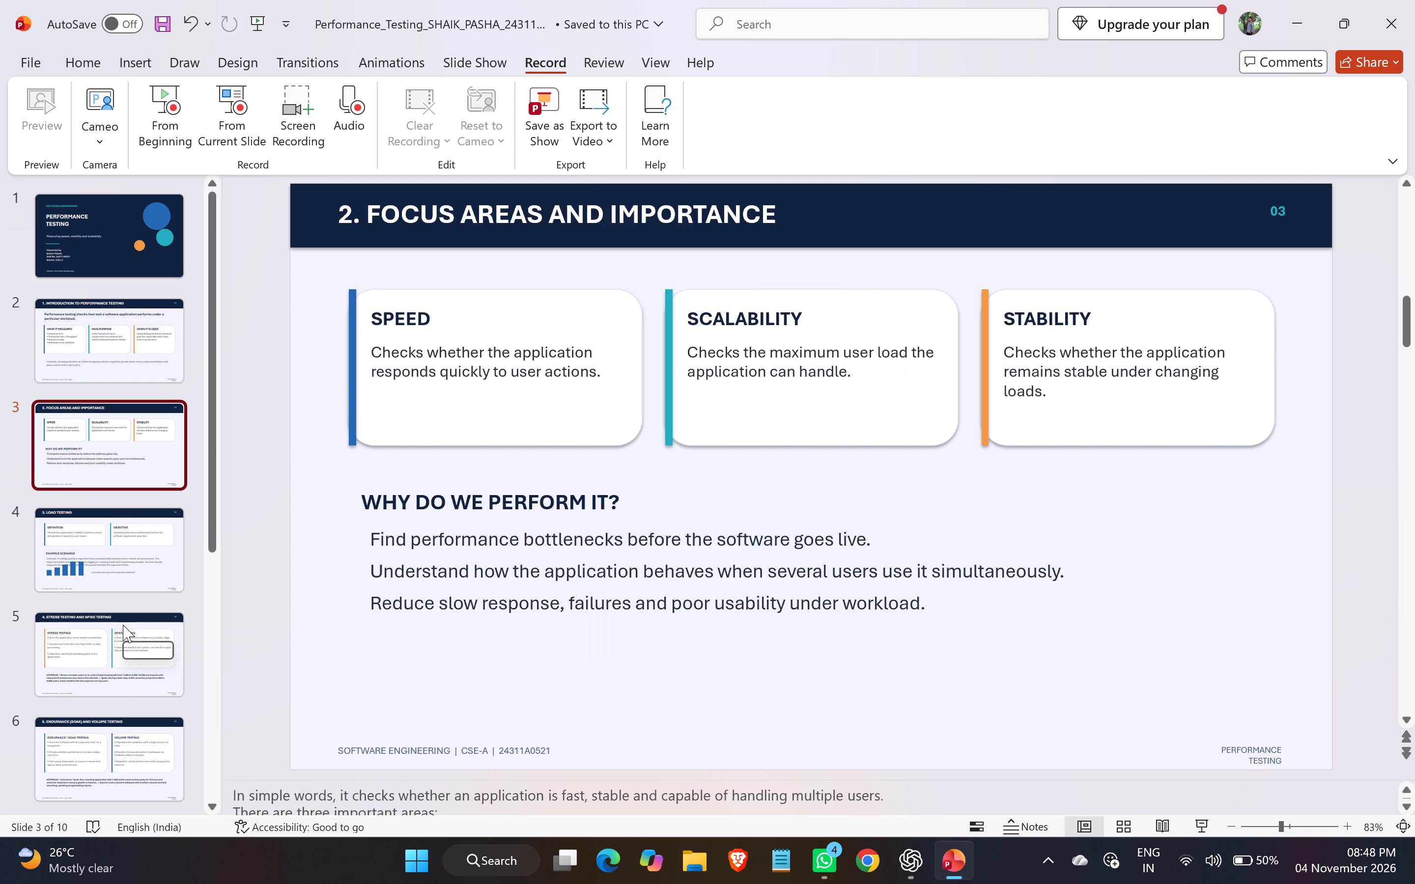
pyautogui.click(105, 690)
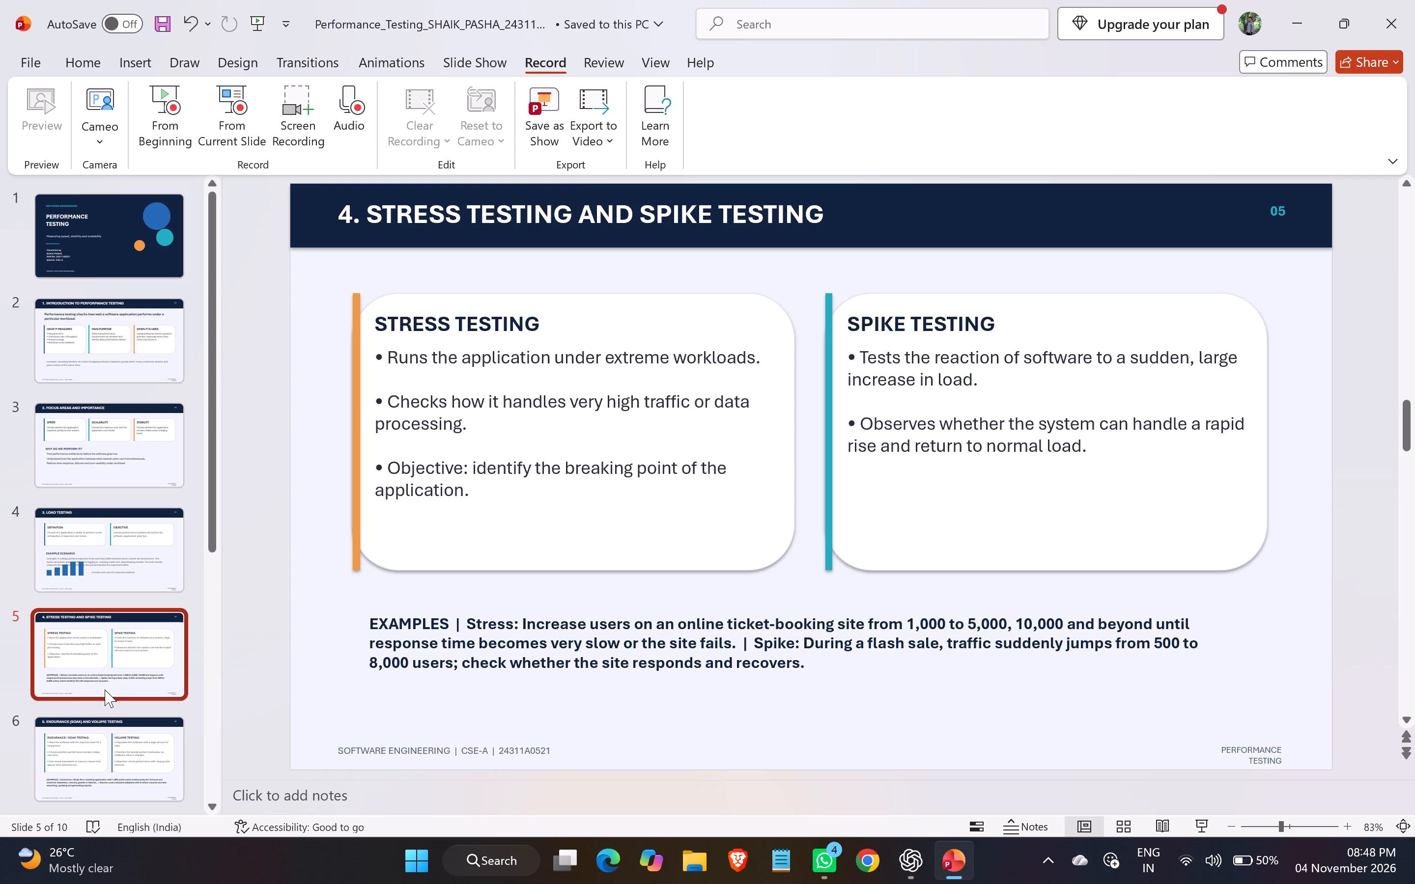
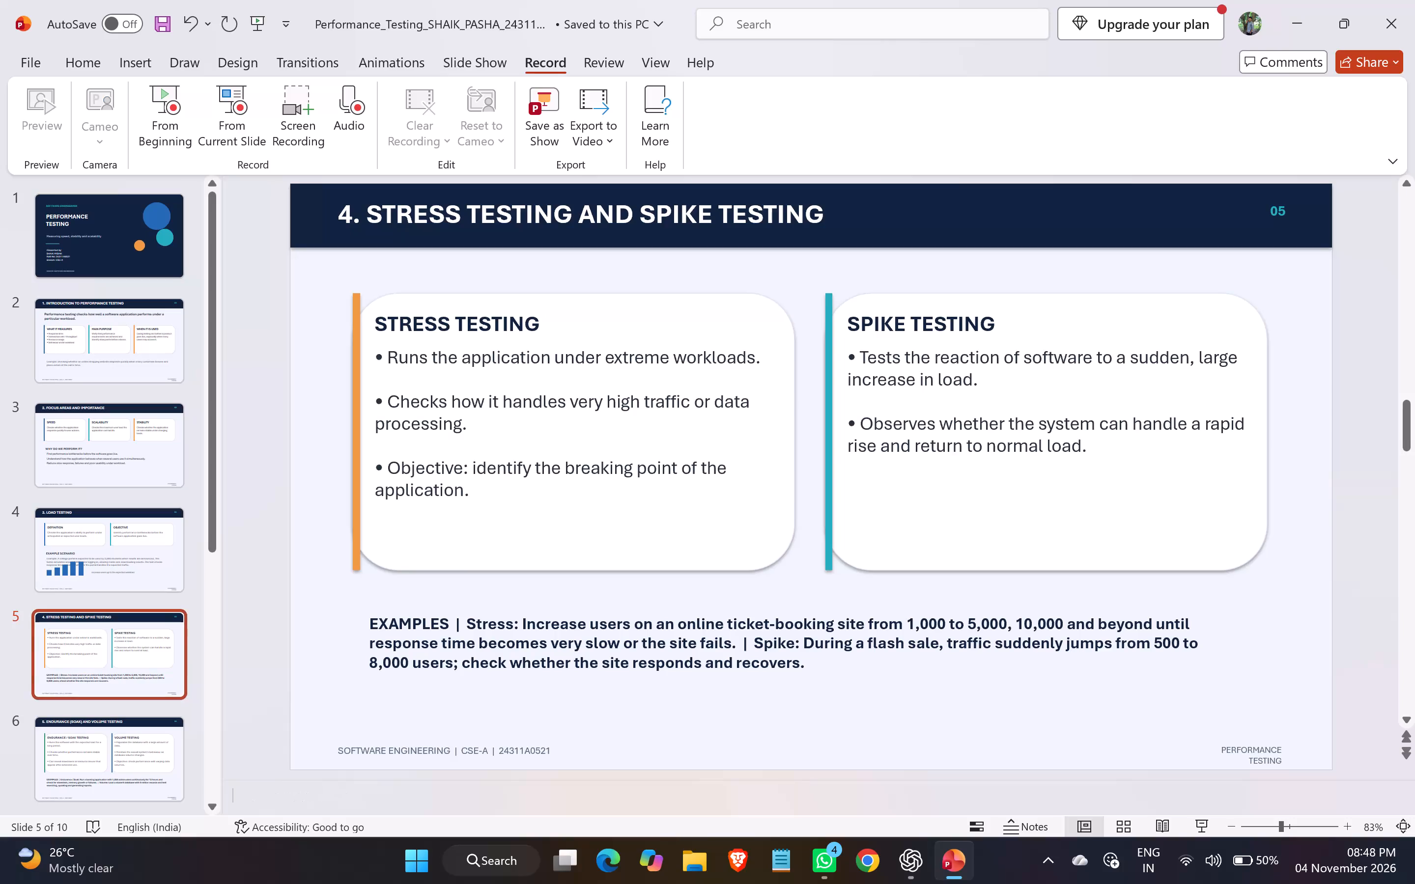
# Paste the copied Stress Testing and Spike Testing script into the speaker notes of slide 5.
pyautogui.hotkey('ctrl', 'v')
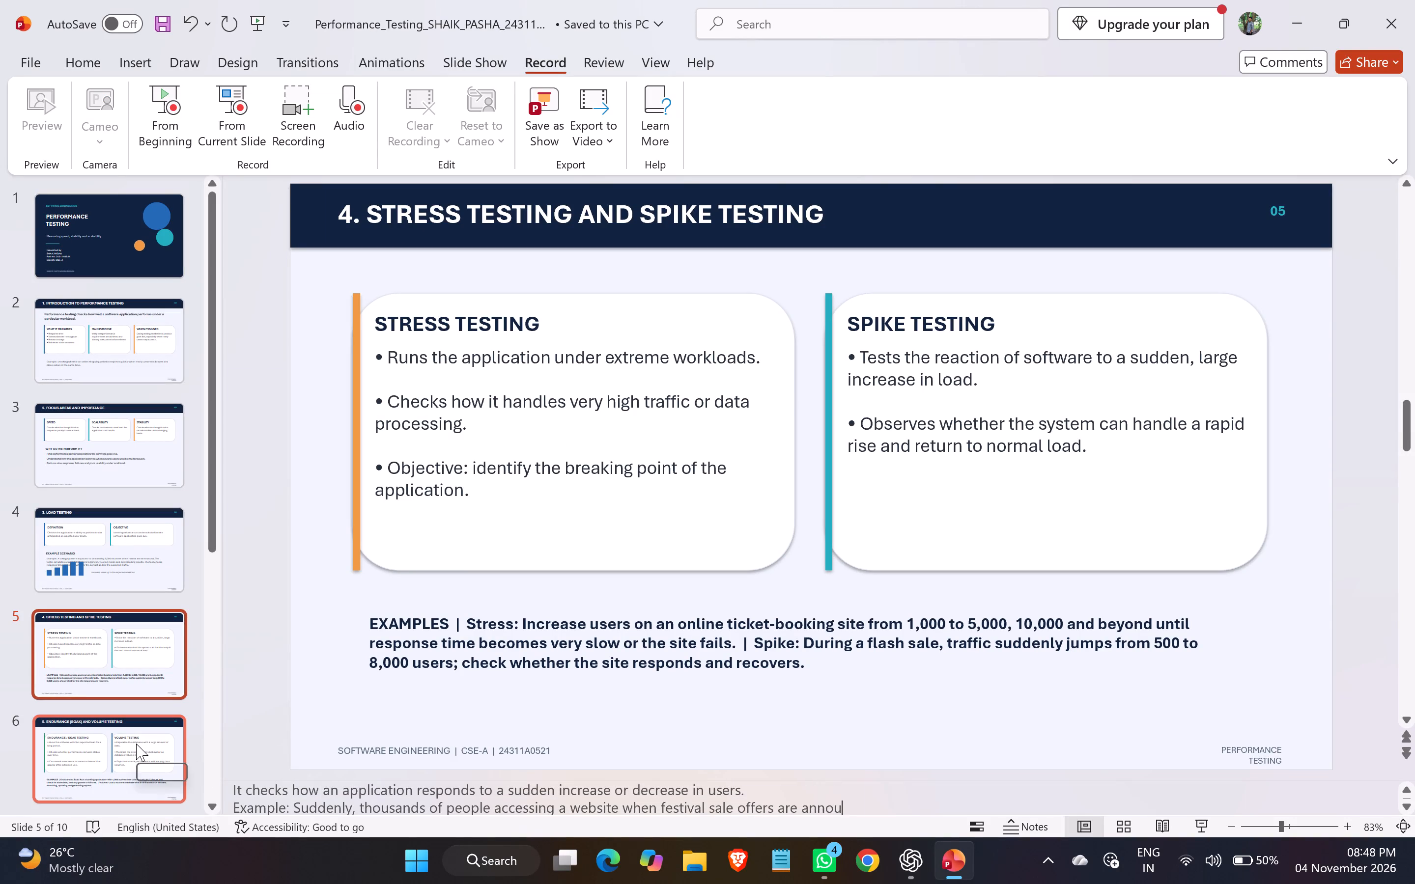
# Go to slide 6, Endurance (Soak) and Volume Testing, to add its speaker notes.
pyautogui.click(136, 744)
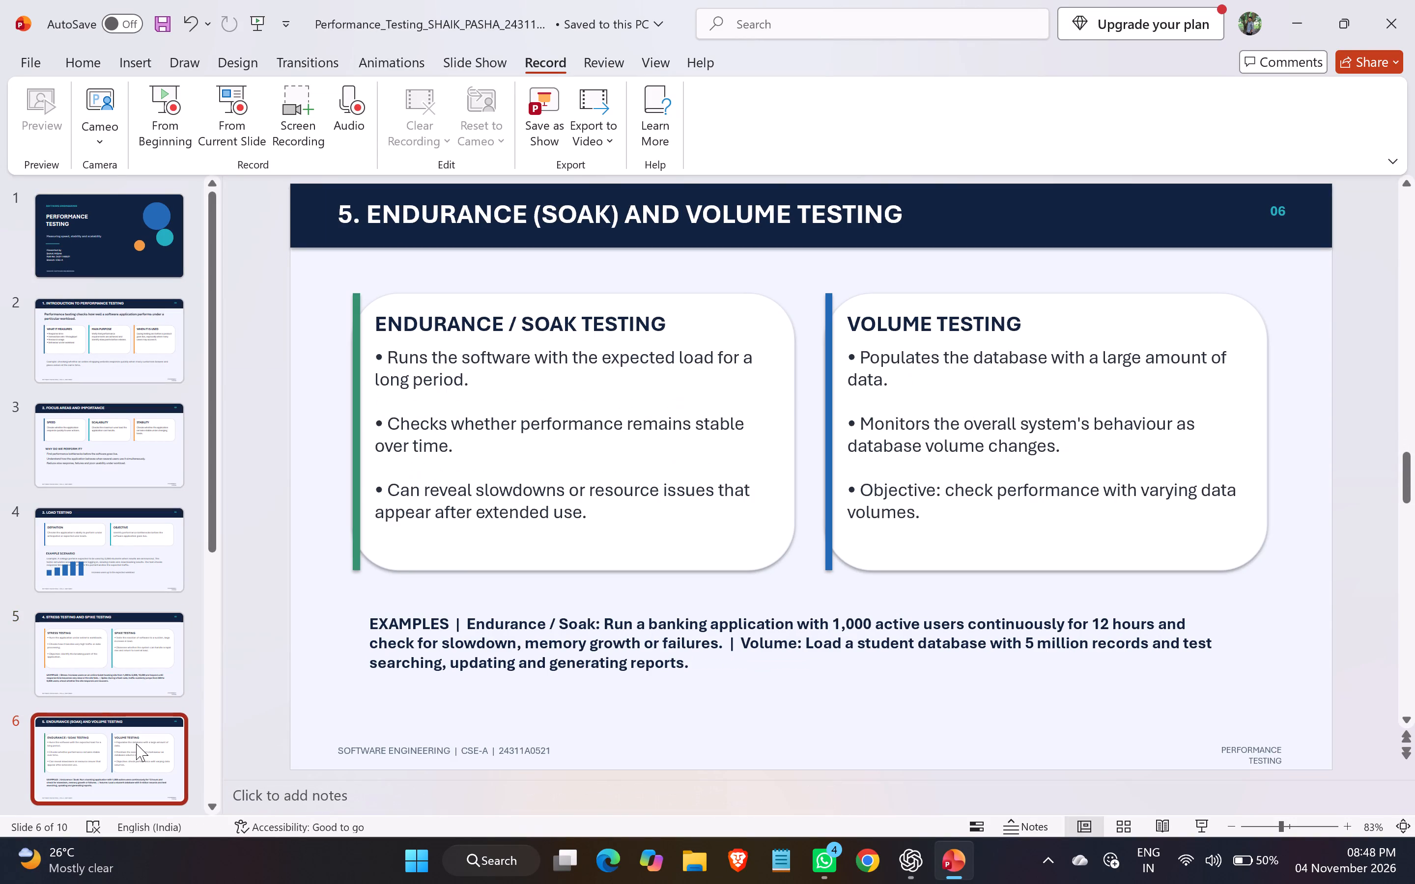
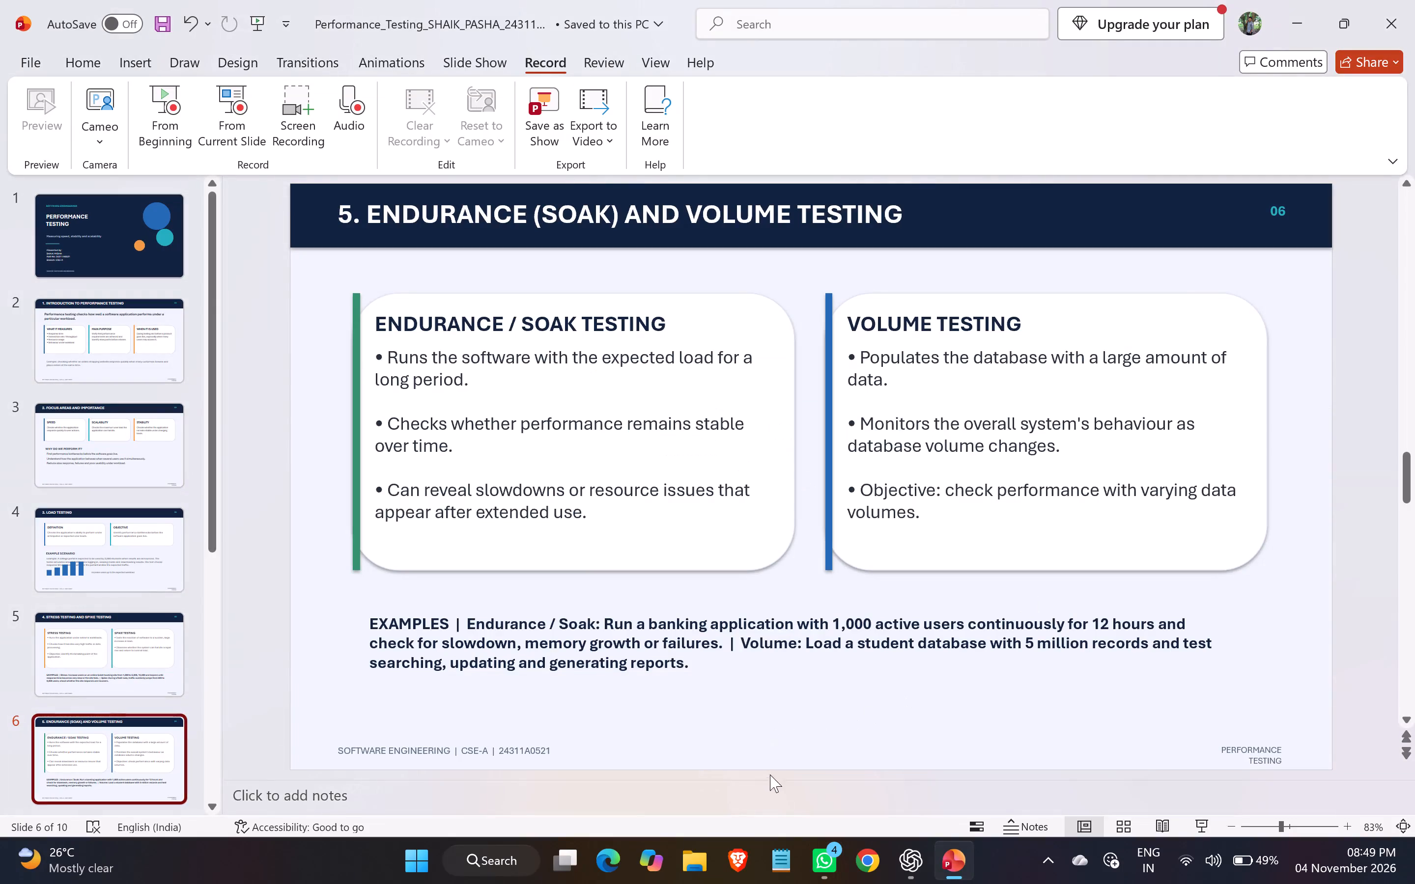
# Paste the copied Endurance Testing and Volume Testing script into the speaker notes of slide 6.
pyautogui.click(773, 787)
pyautogui.hotkey('ctrl', 'v')
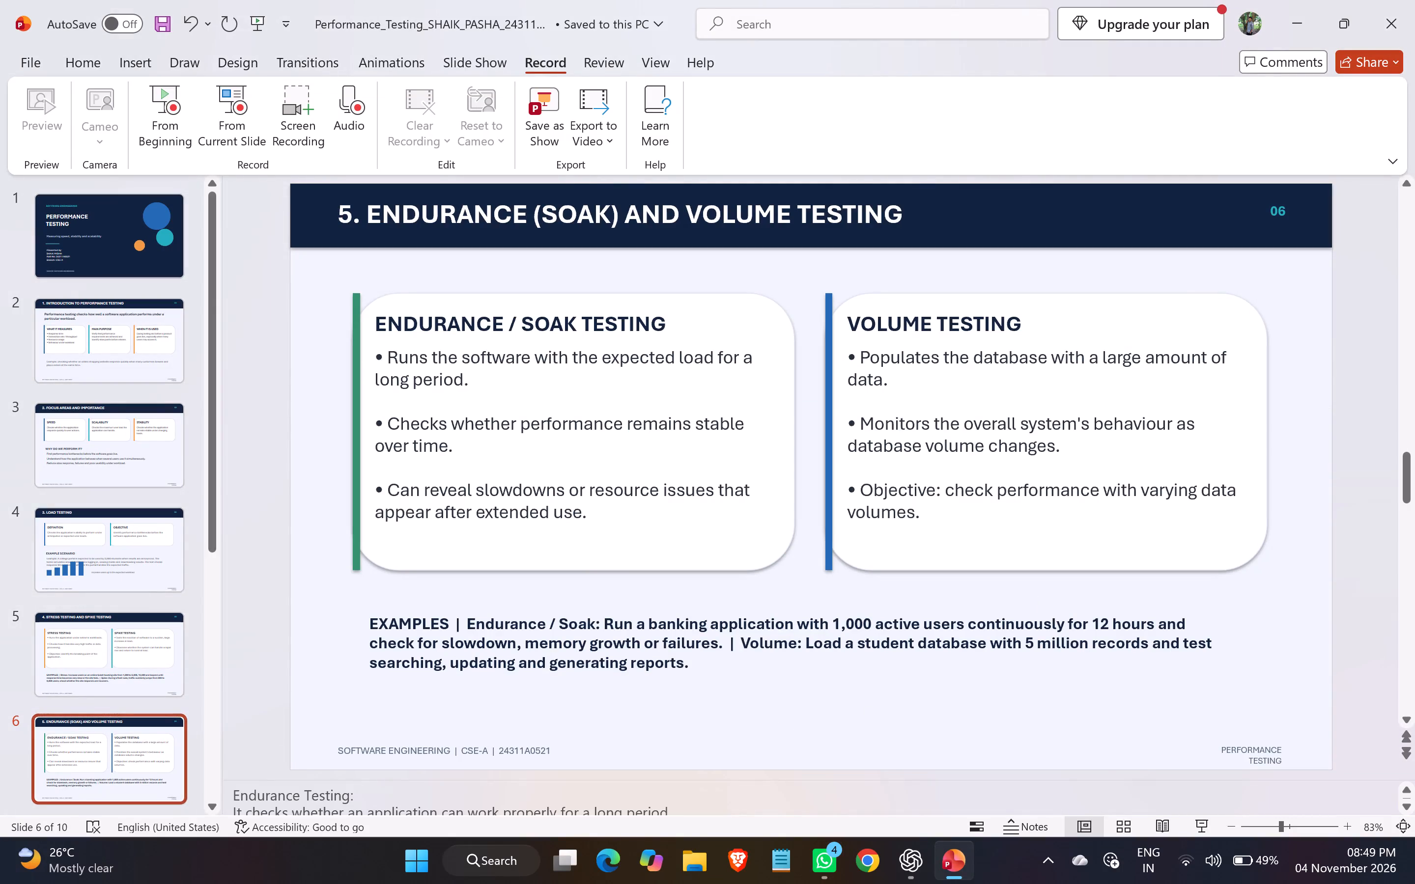
# Look through slides 7, 8 and 9, from the testing types comparison to Performance Testing Tools.
pyautogui.scroll(-1, 95, 641)
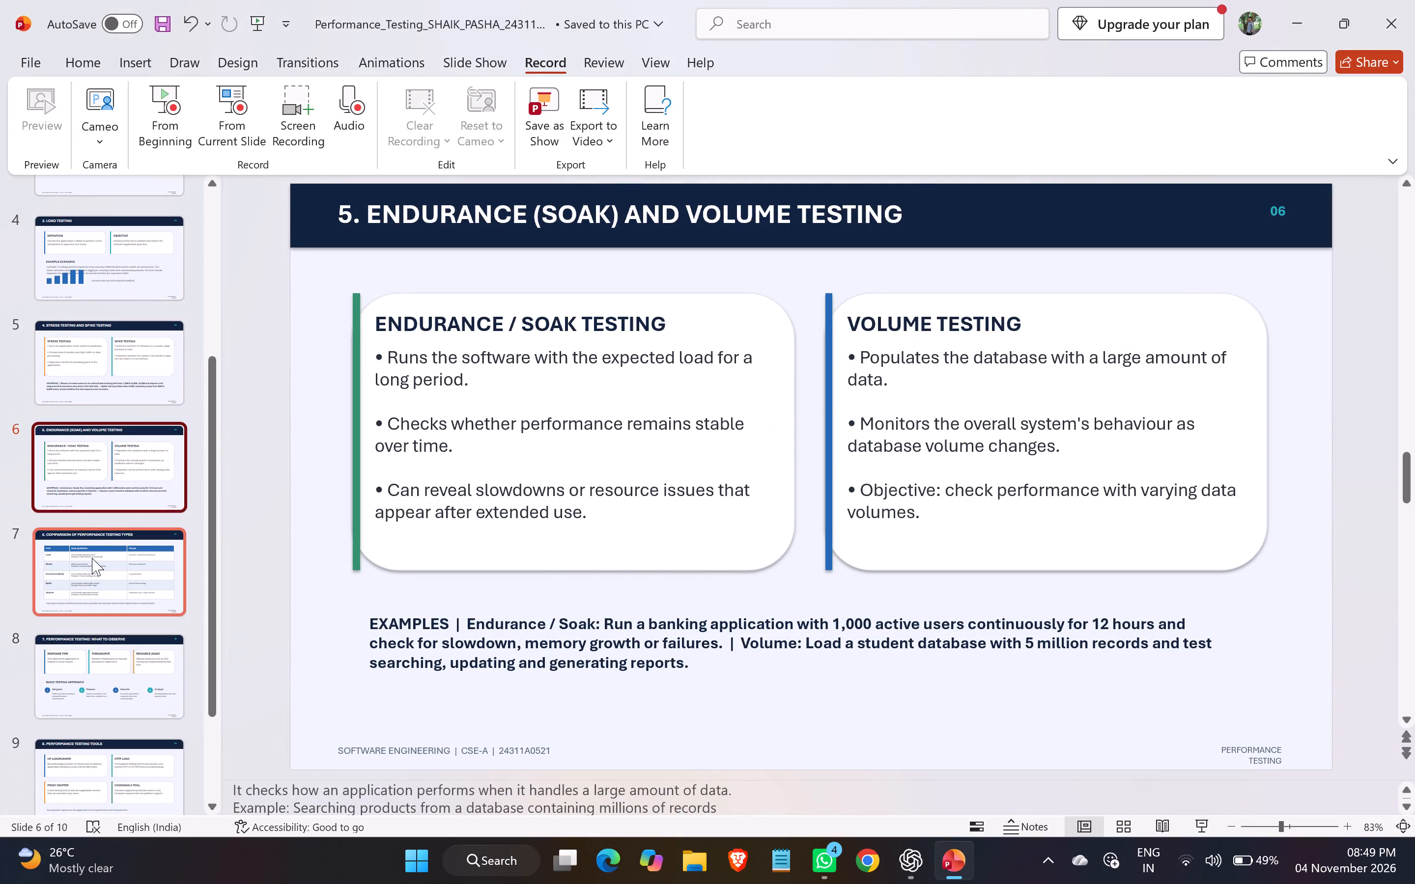
pyautogui.click(92, 558)
pyautogui.scroll(-1, 92, 558)
pyautogui.click(97, 597)
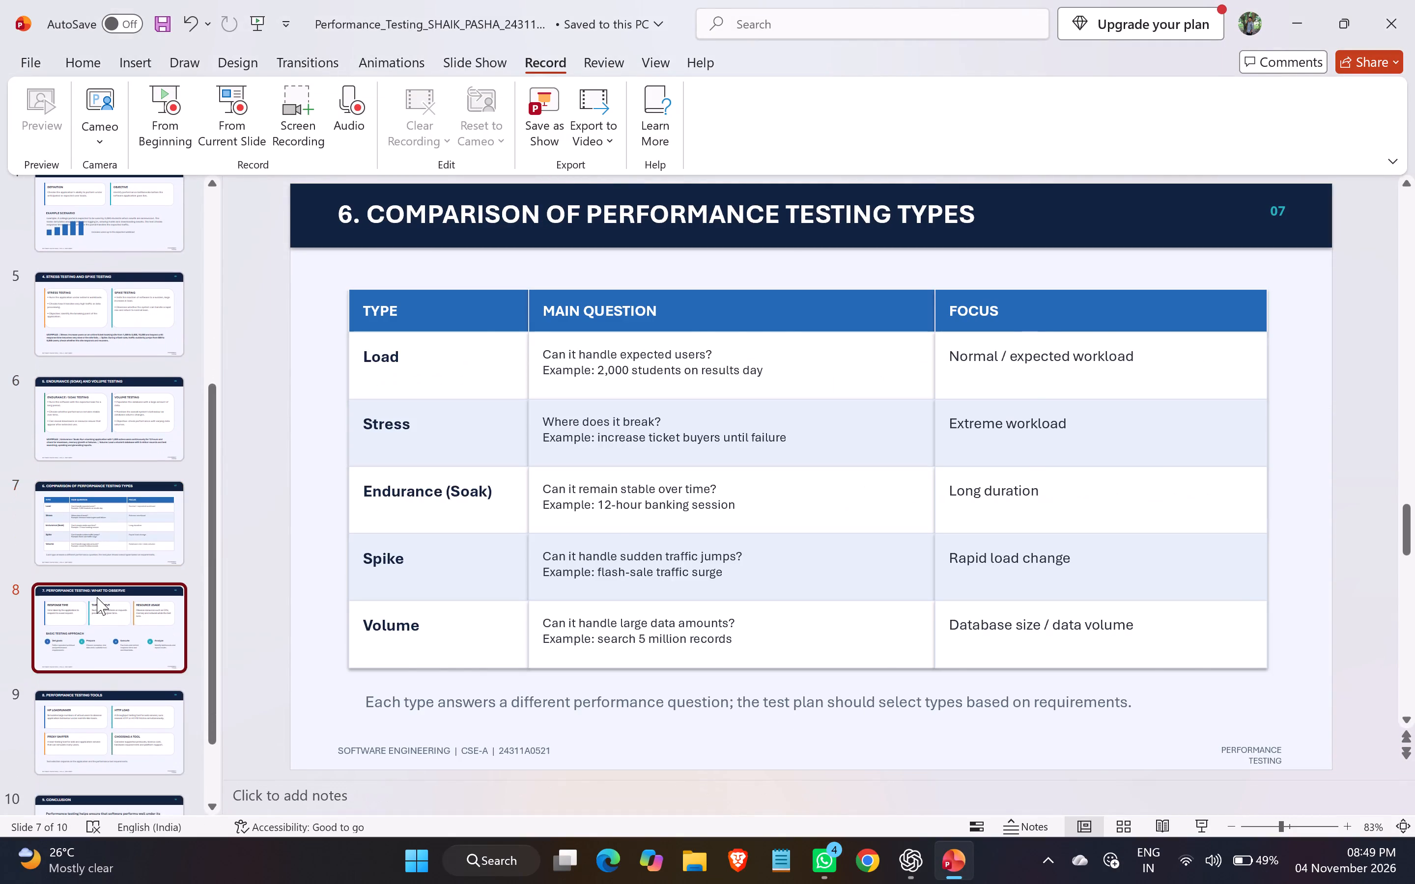
pyautogui.scroll(-1, 83, 584)
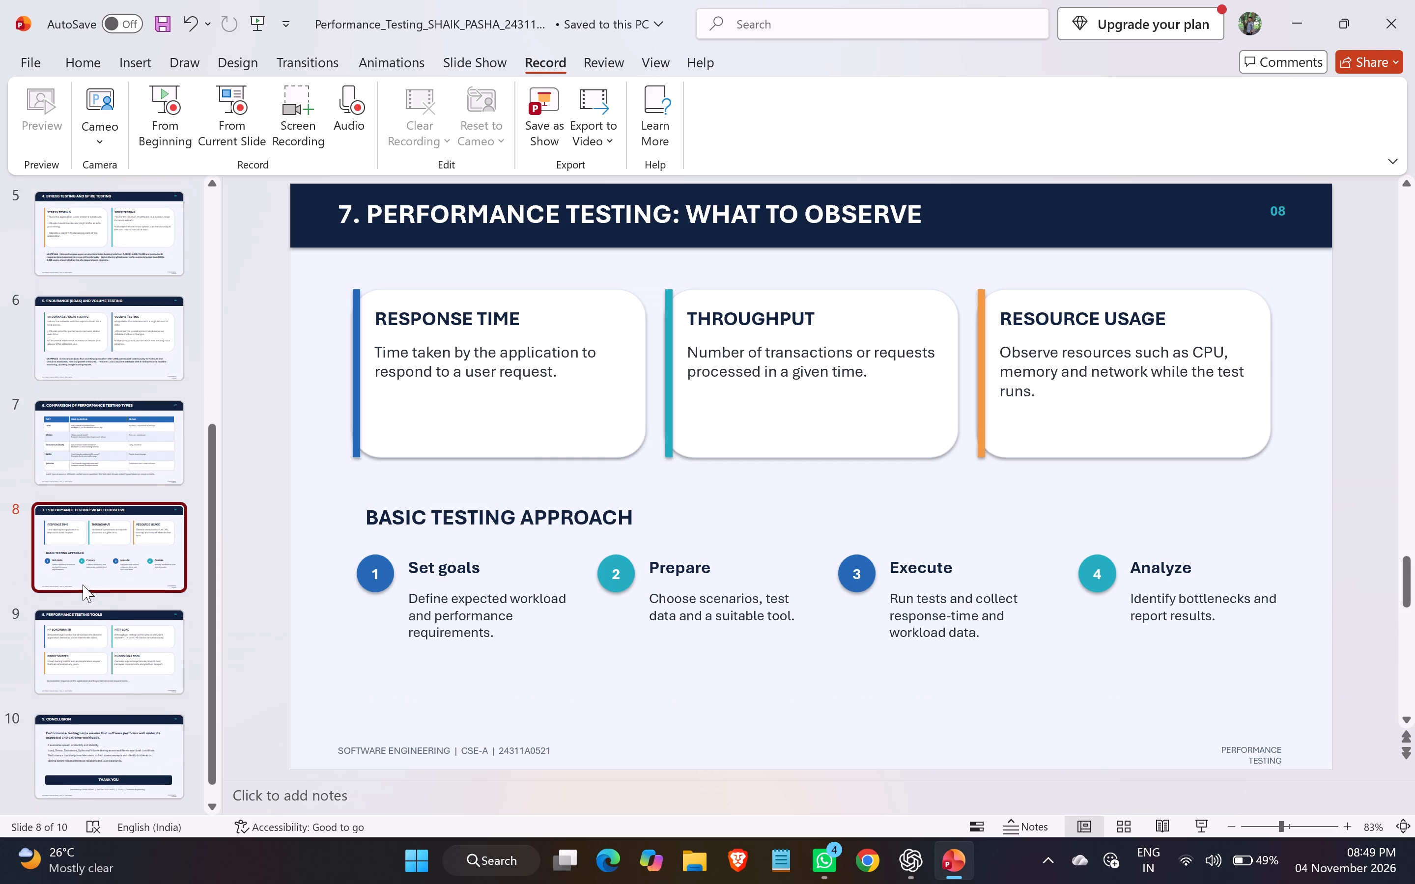
pyautogui.scroll(-1, 83, 584)
pyautogui.click(77, 620)
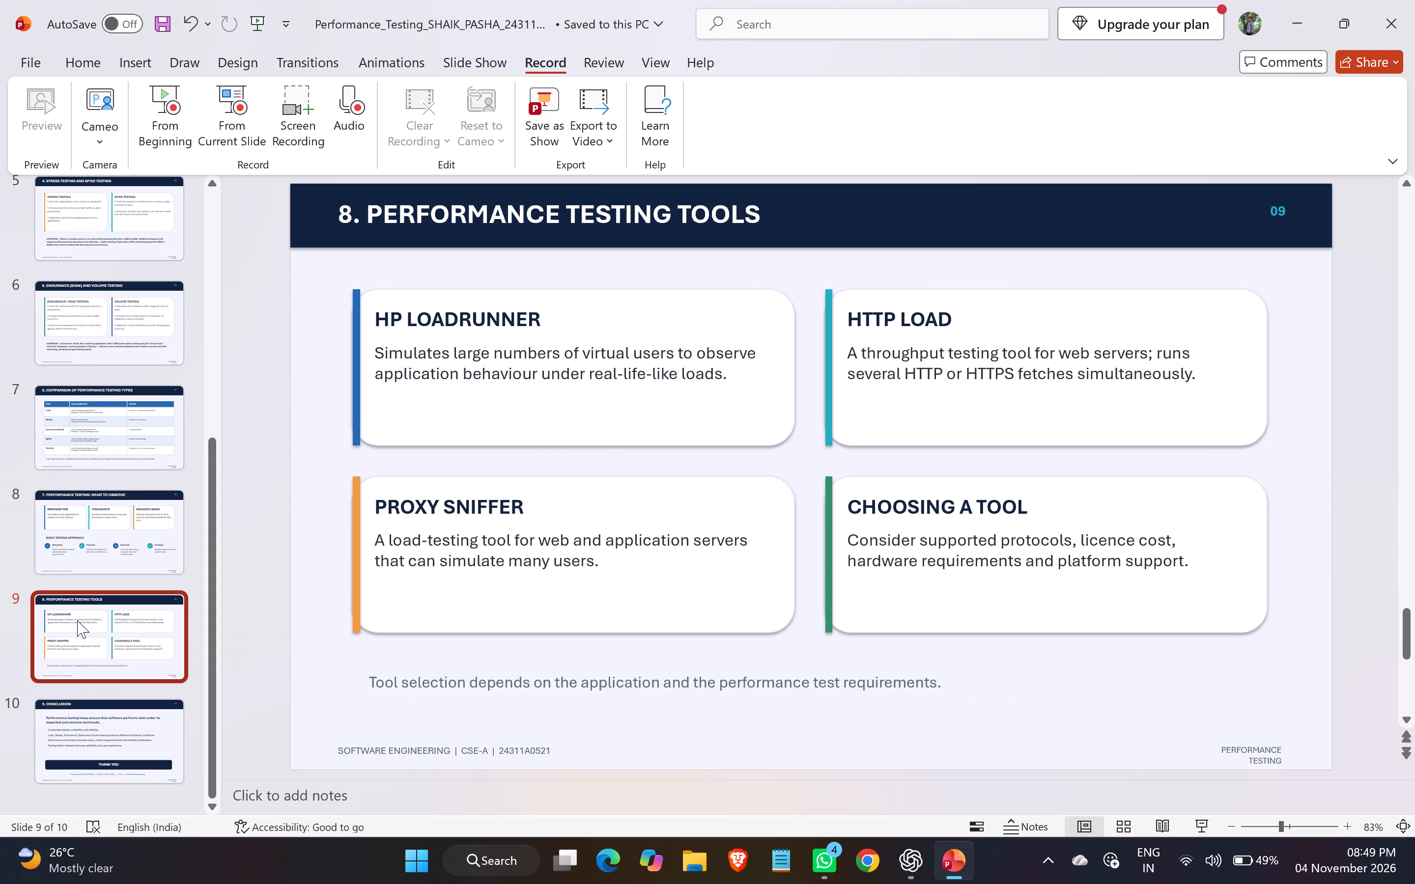
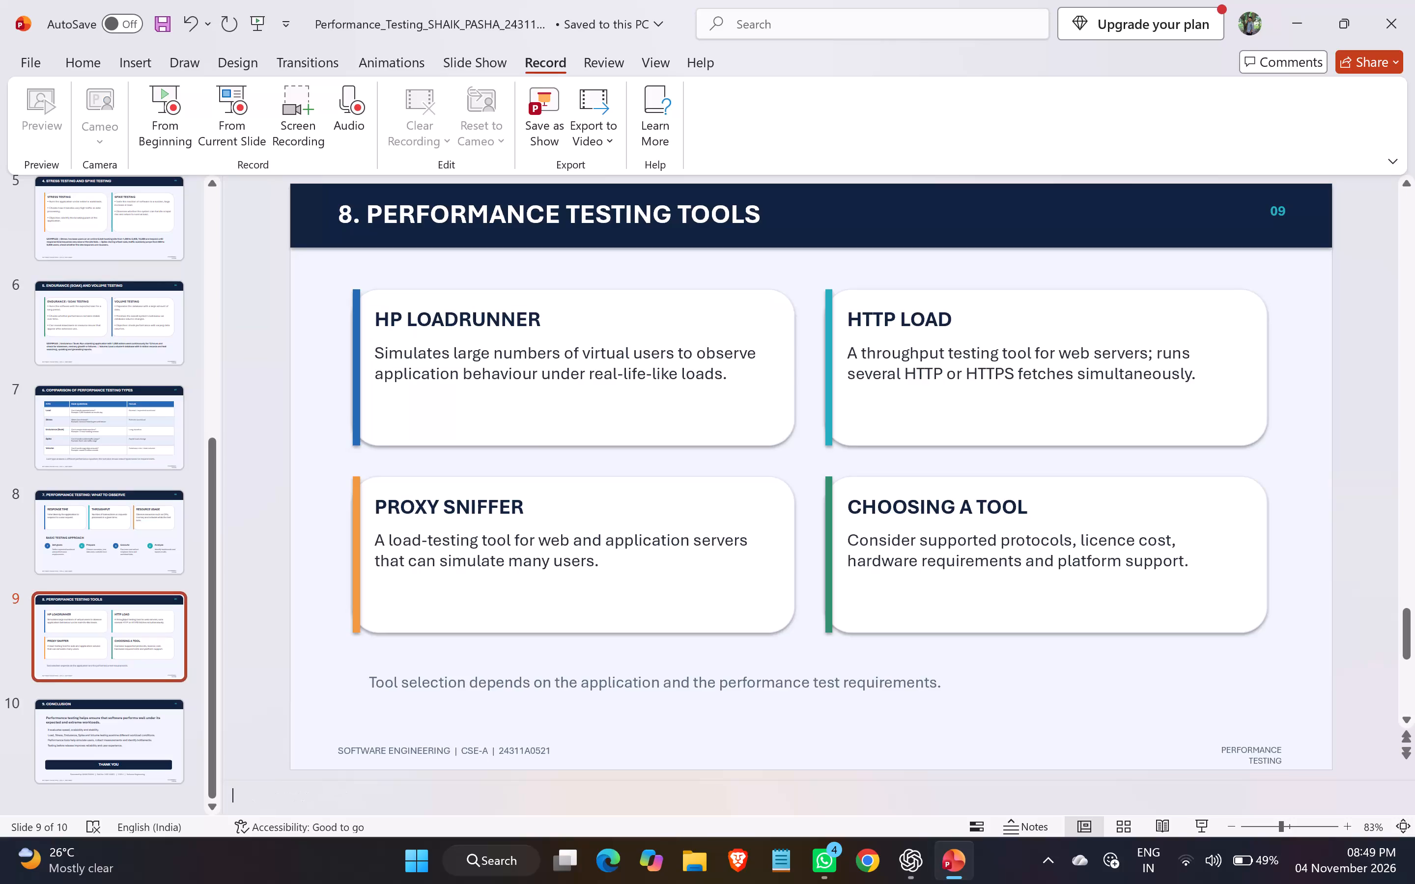
# Paste the copied script into the speaker notes of slide 9, Performance Testing Tools.
pyautogui.hotkey('ctrl', 'v')
# Open slide 10, the Conclusion slide.
pyautogui.click(127, 728)
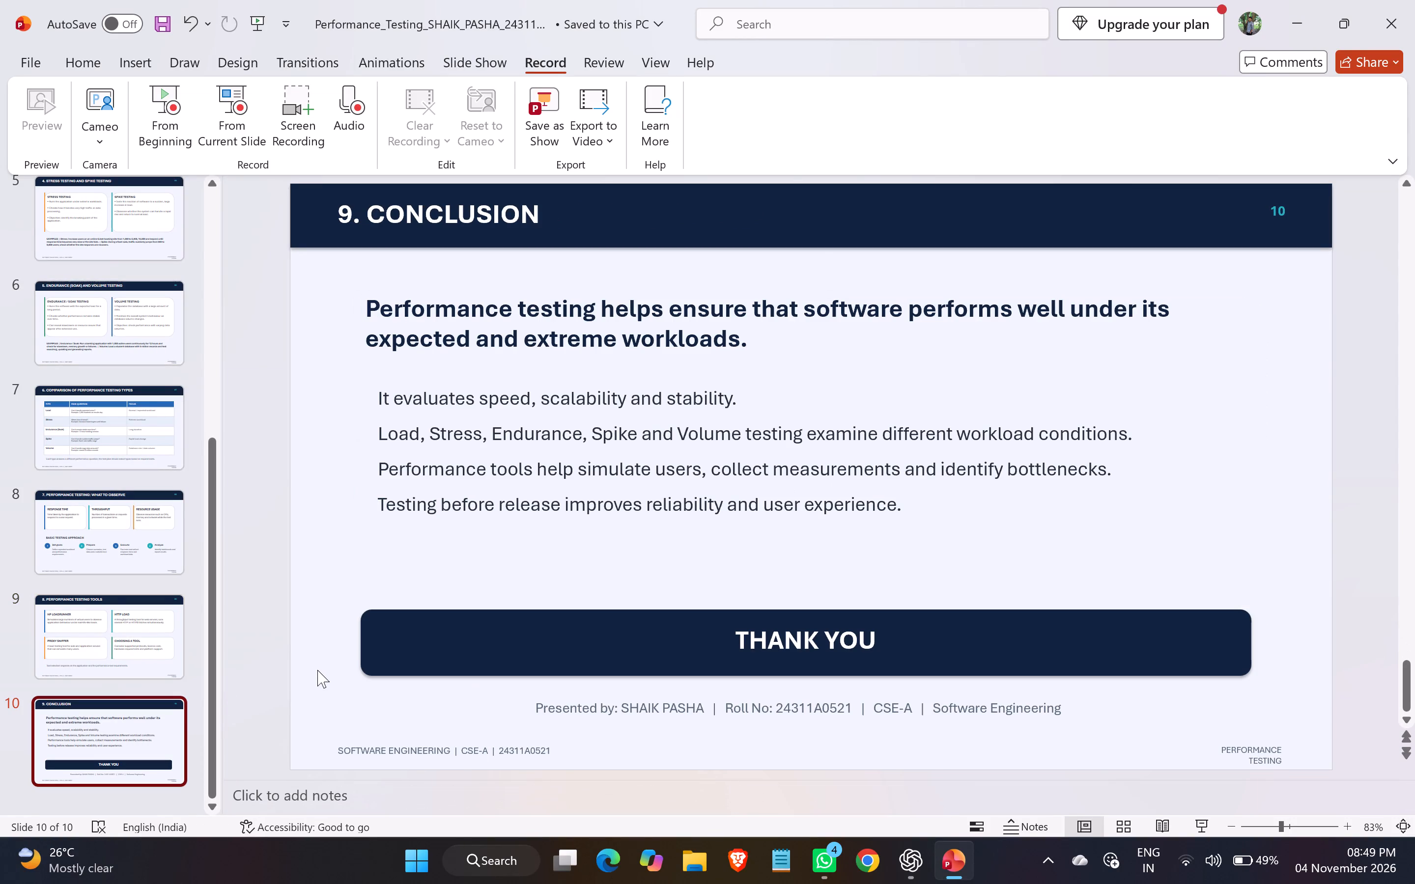
pyautogui.scroll(-1, 317, 670)
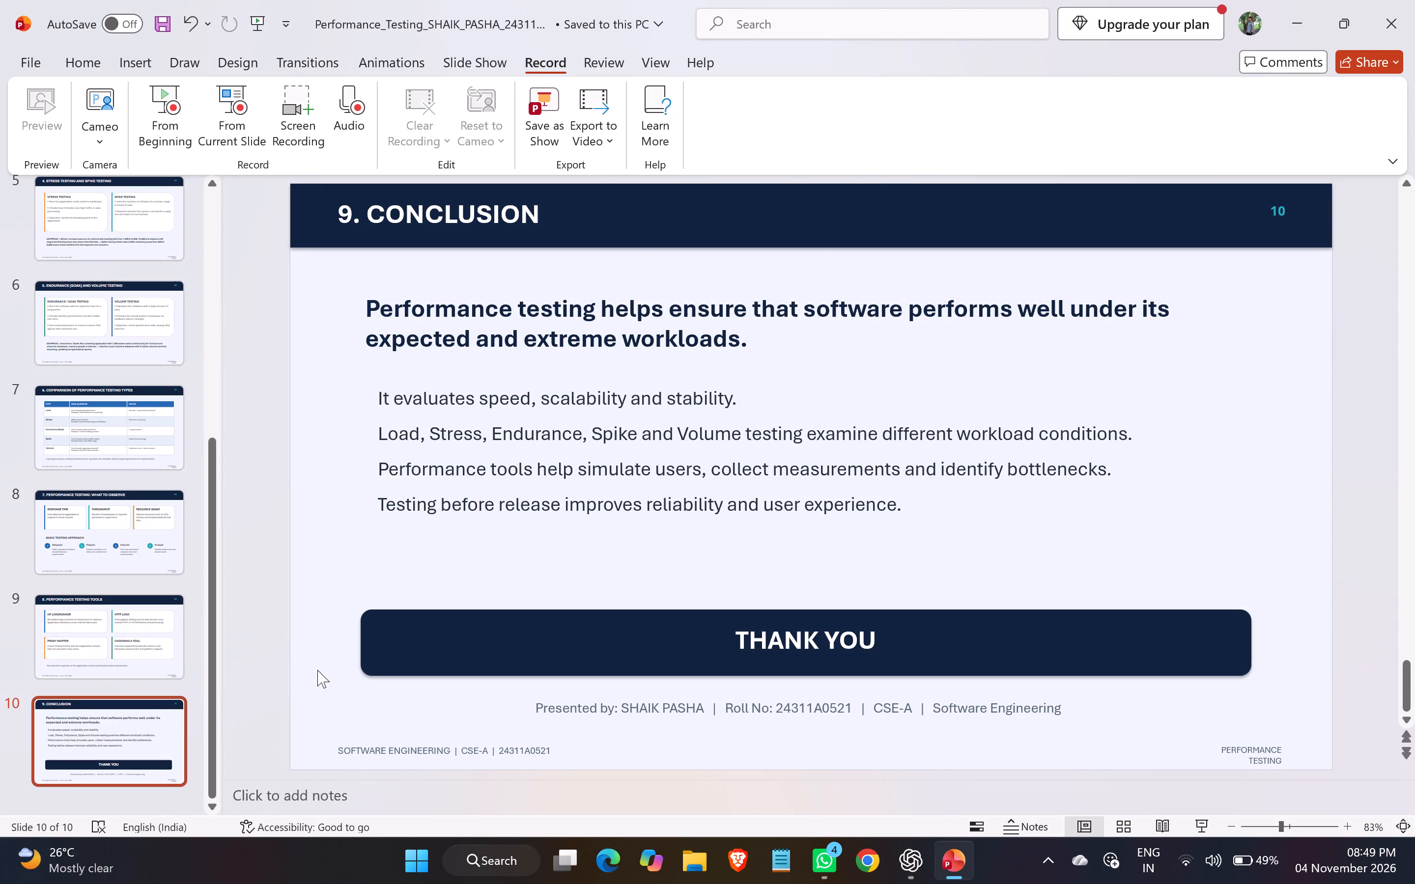
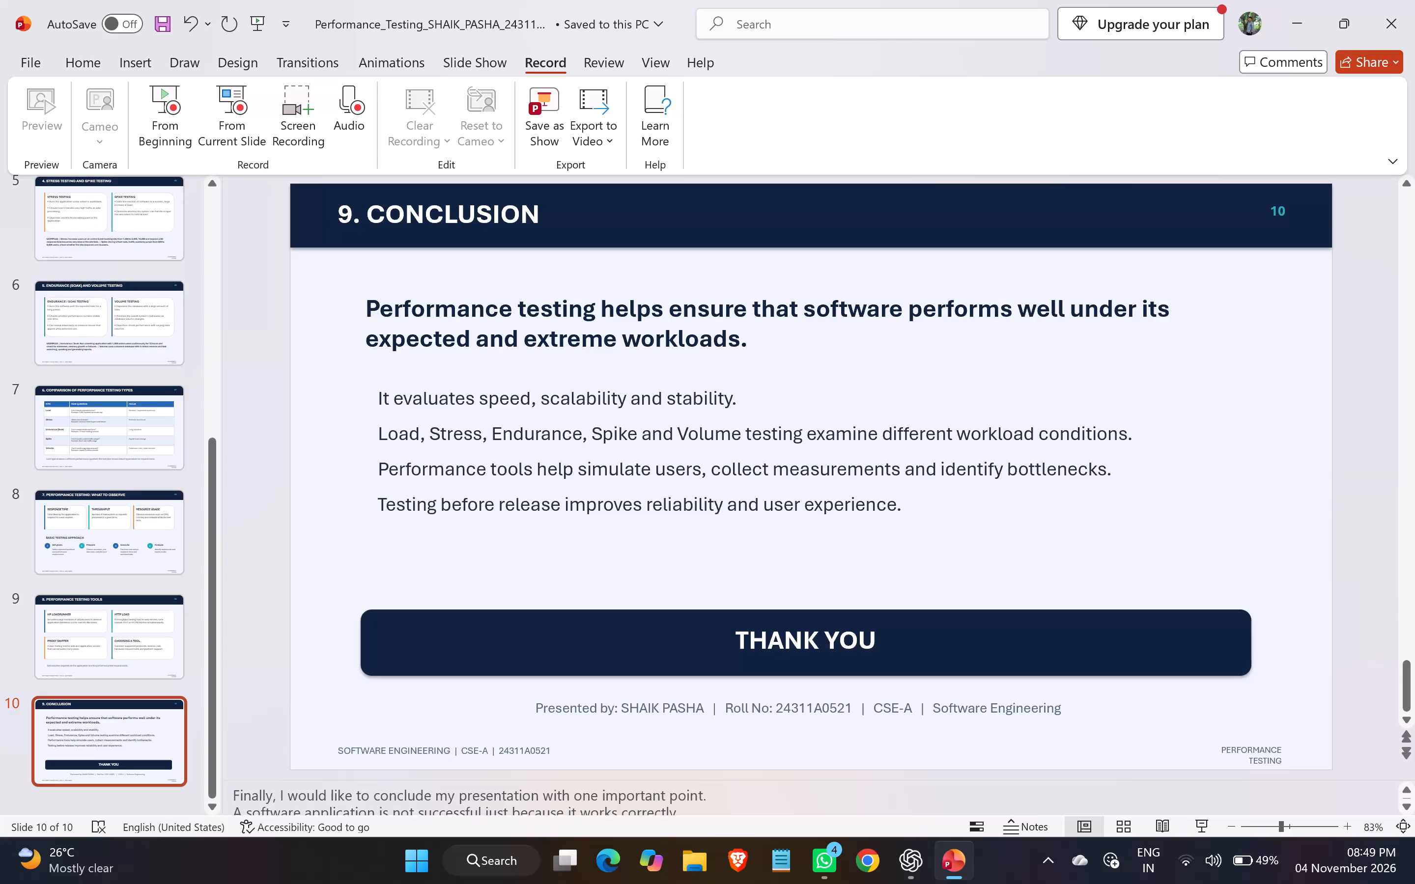
# Open the recording view starting from the beginning of the presentation.
pyautogui.scroll(-2, 360, 646)
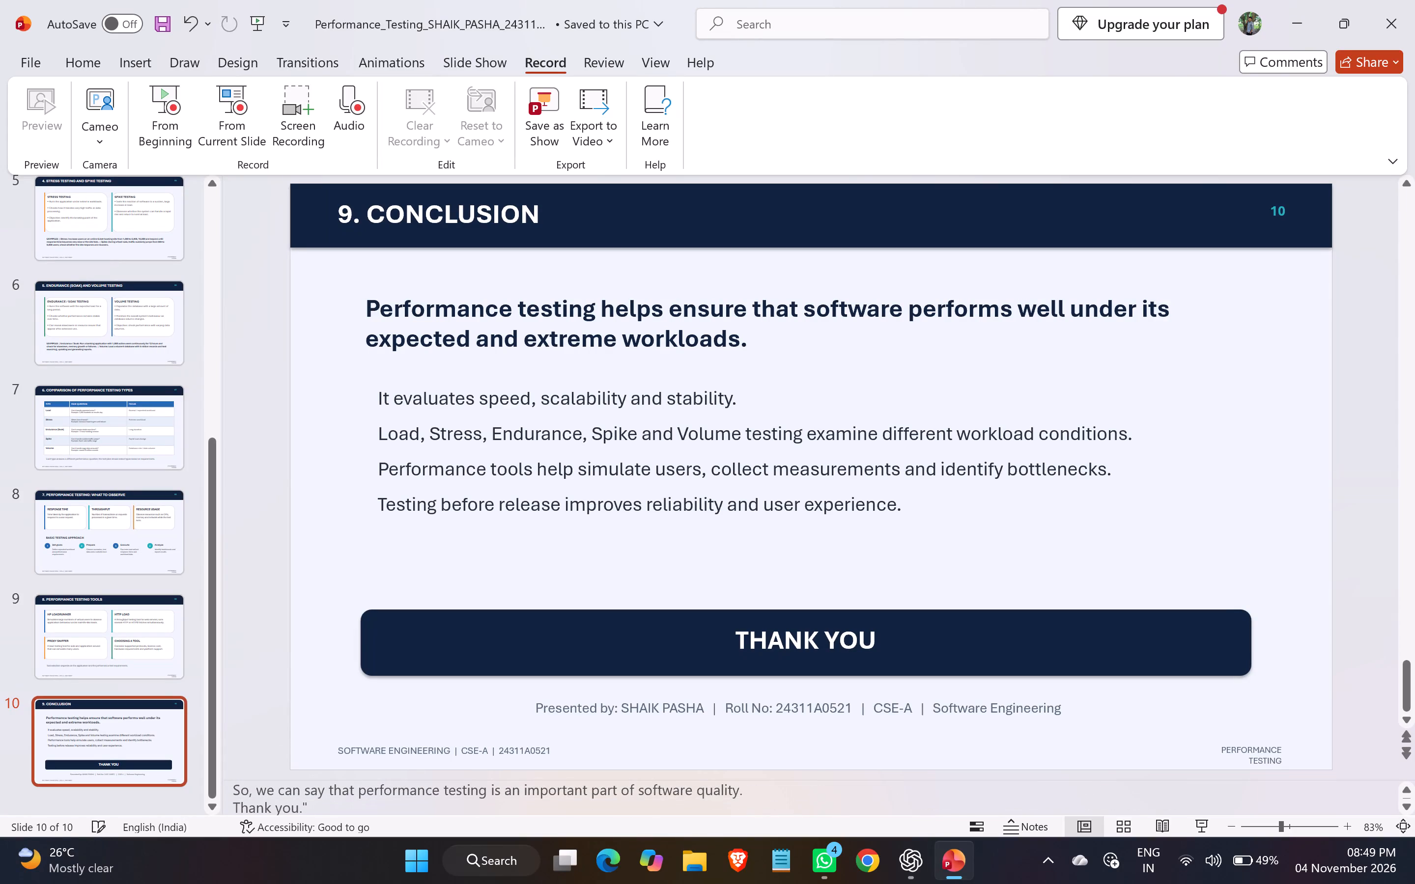
pyautogui.scroll(-2, 207, 624)
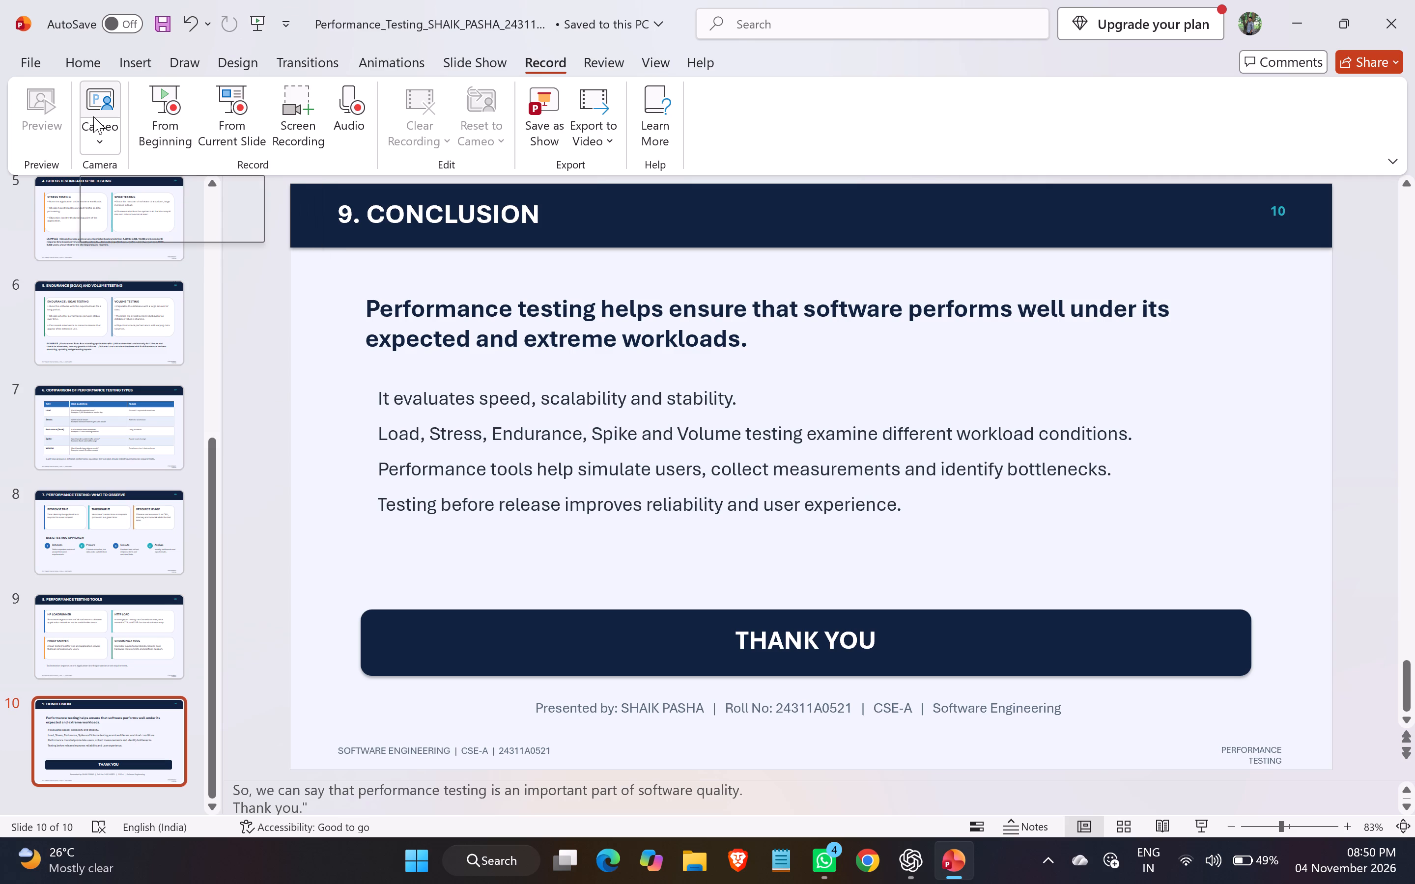
pyautogui.click(158, 108)
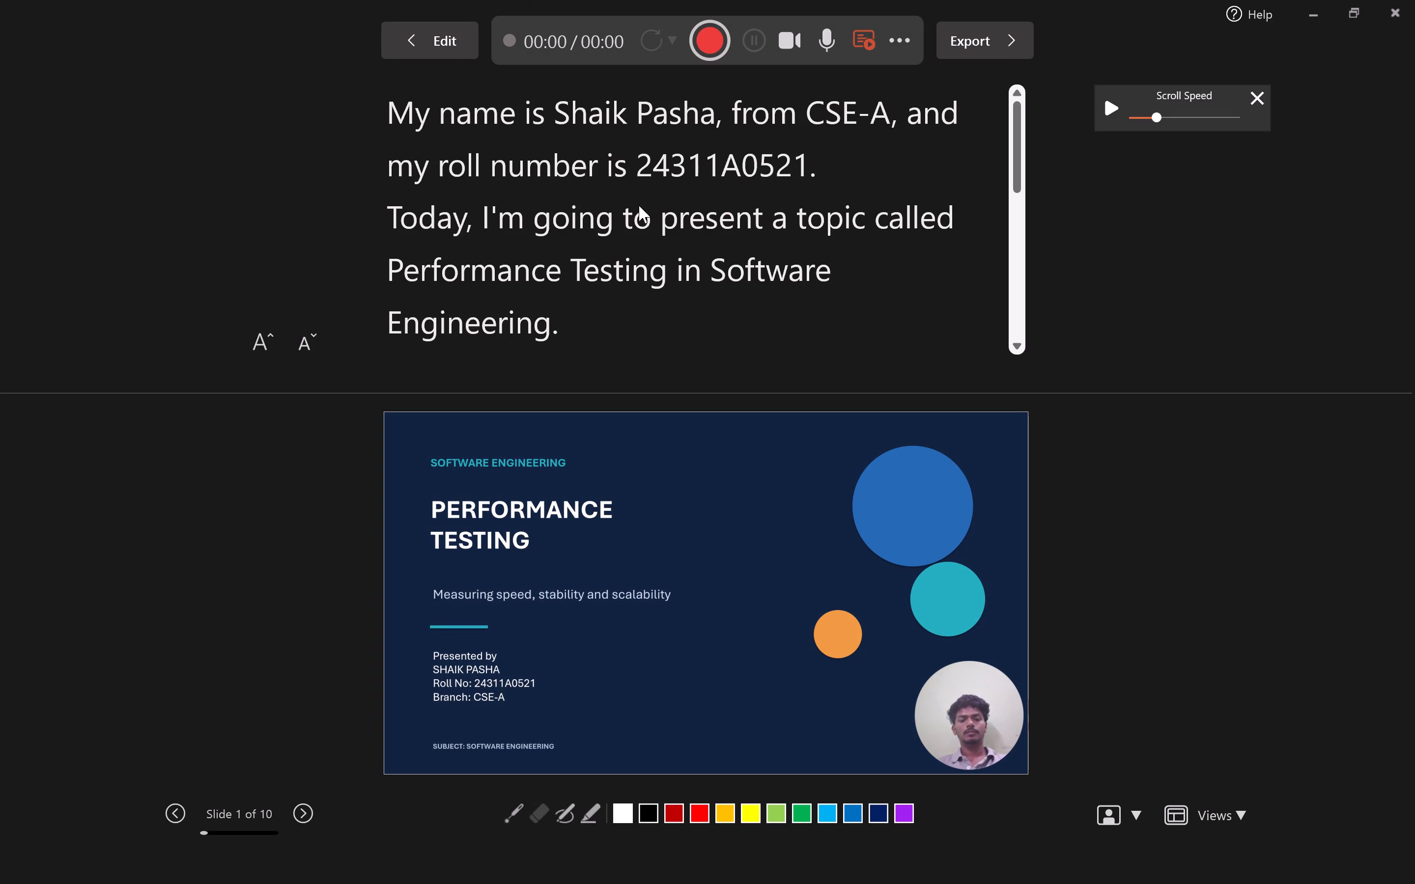
# Review the teleprompter text on slide 1 and check the notes on slides 2 and 3.
pyautogui.scroll(-8, 641, 222)
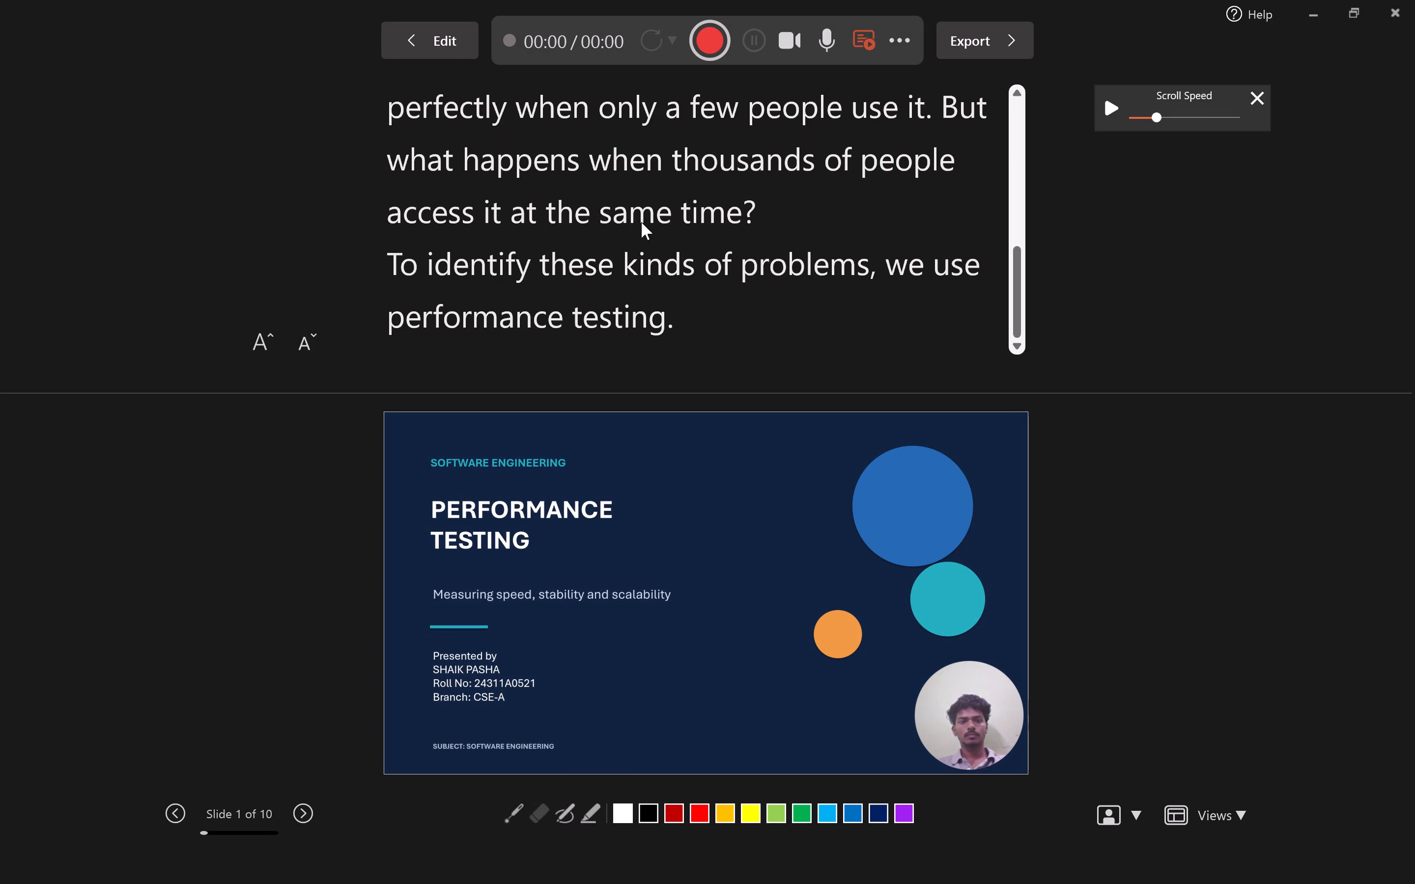
pyautogui.scroll(4, 641, 222)
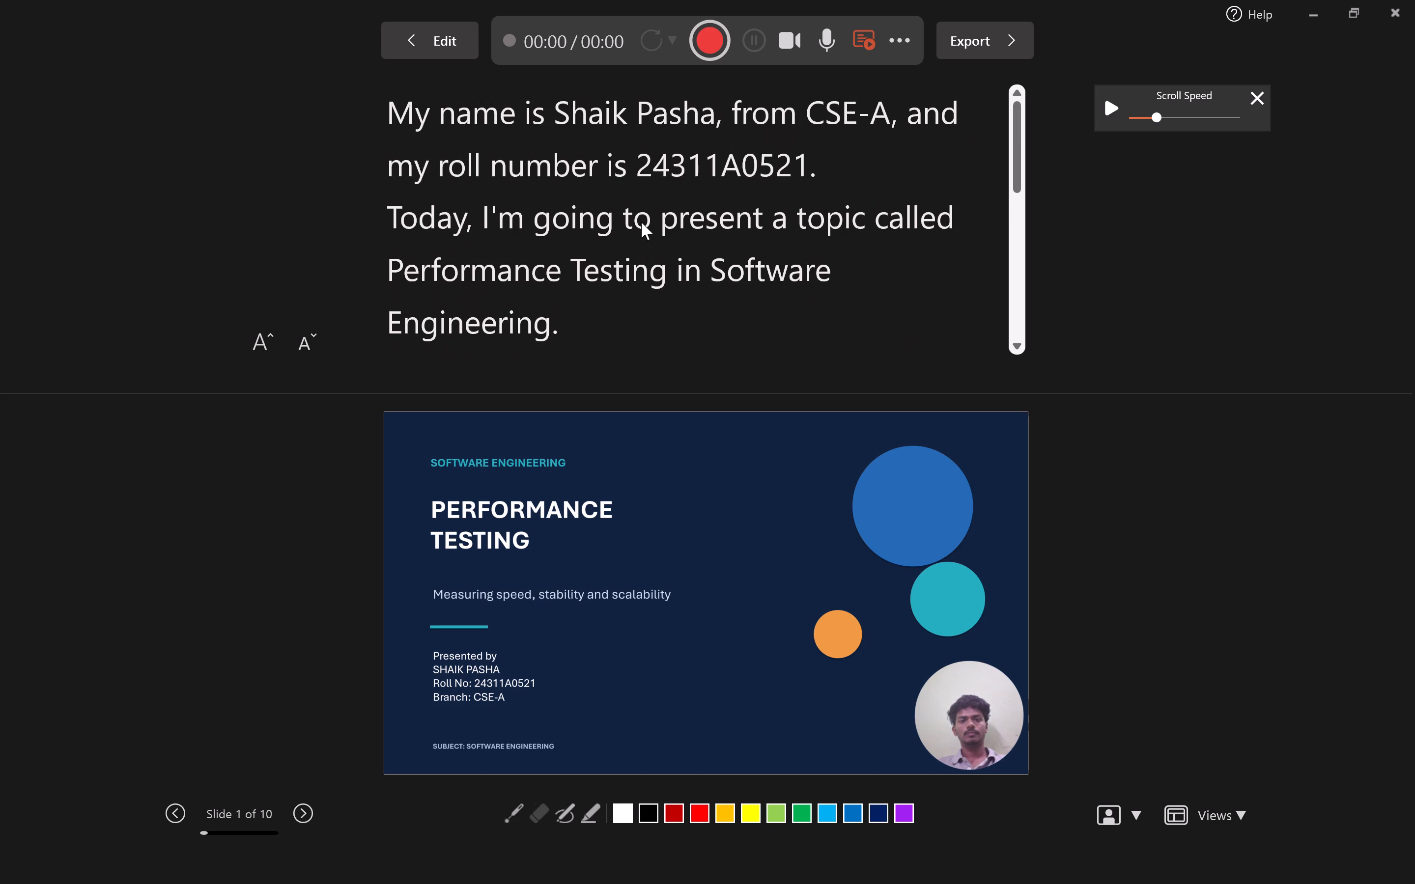
pyautogui.scroll(-3, 641, 222)
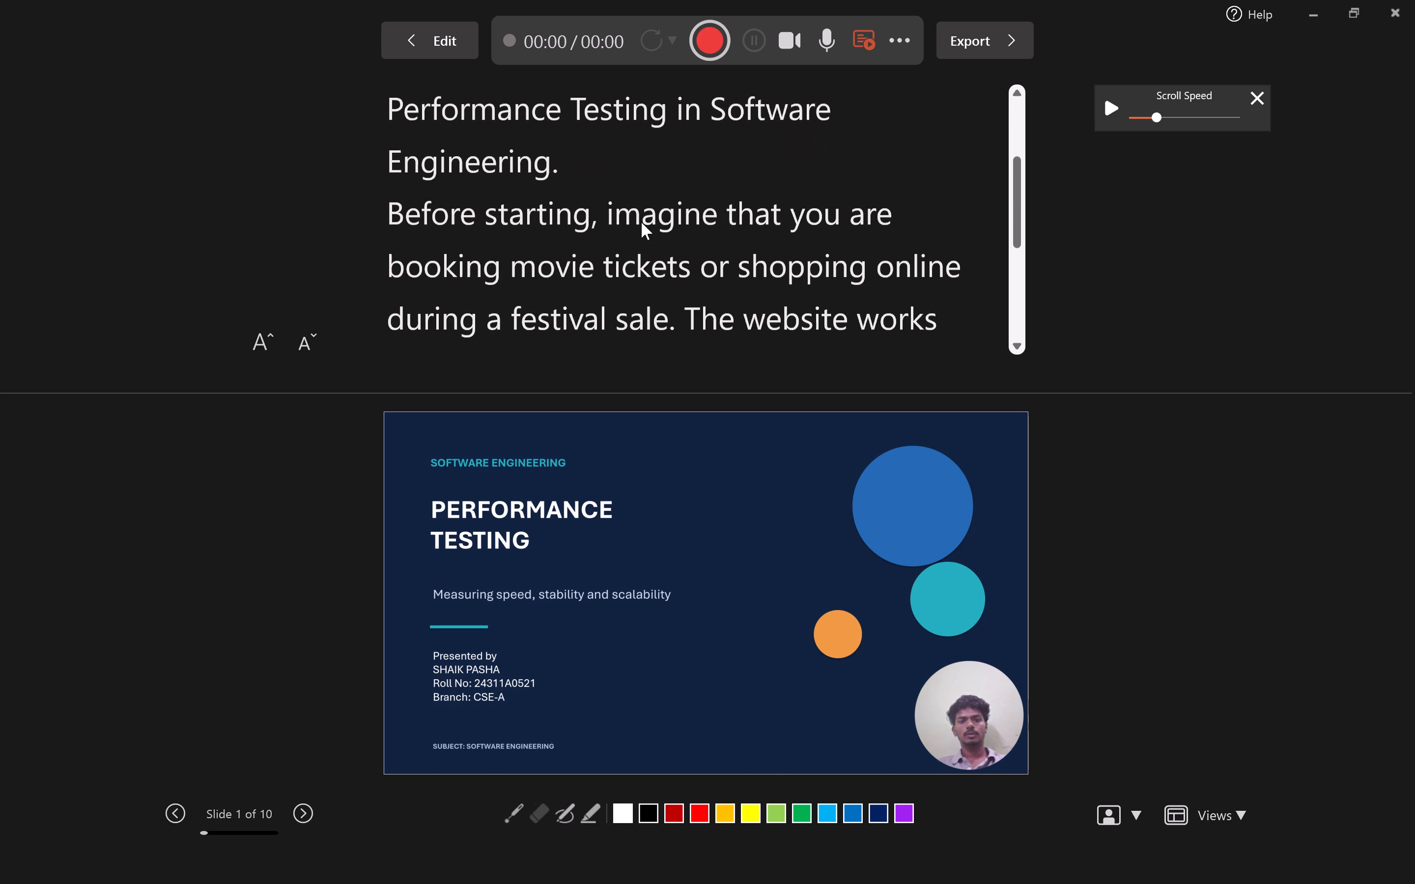
pyautogui.scroll(-2, 641, 222)
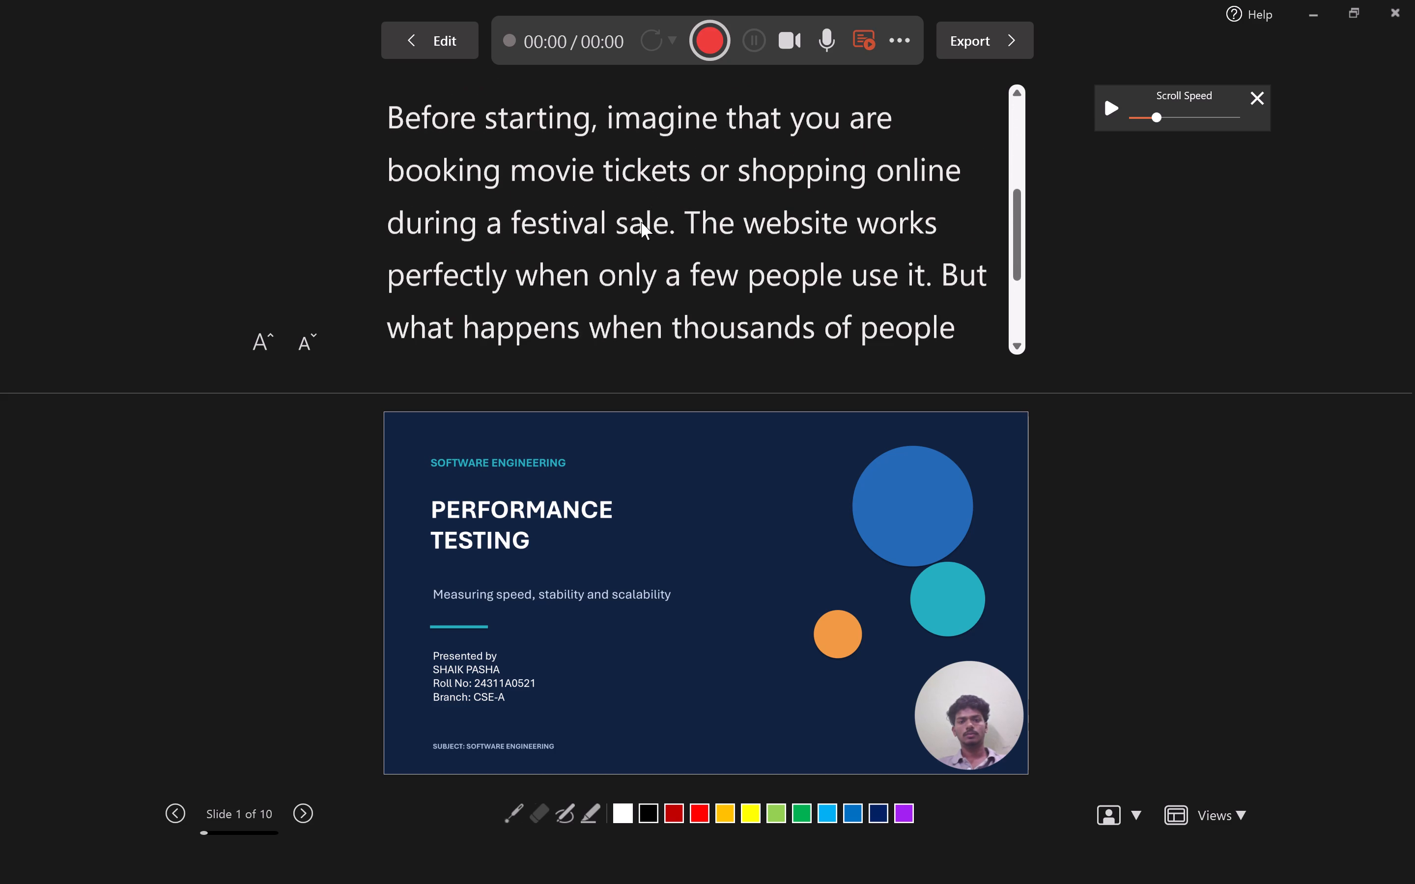
pyautogui.scroll(-2, 641, 222)
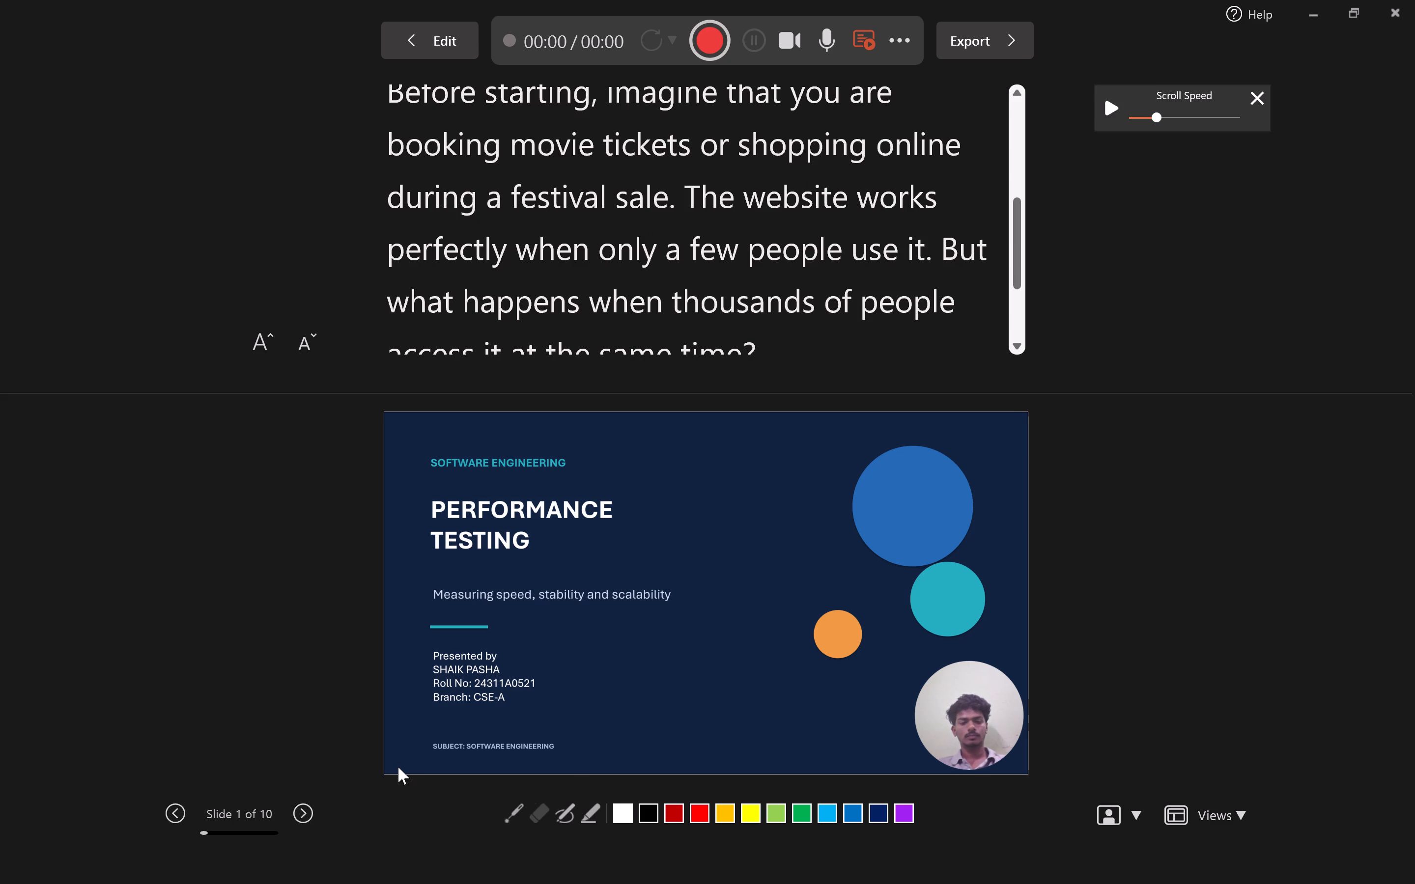
pyautogui.click(301, 820)
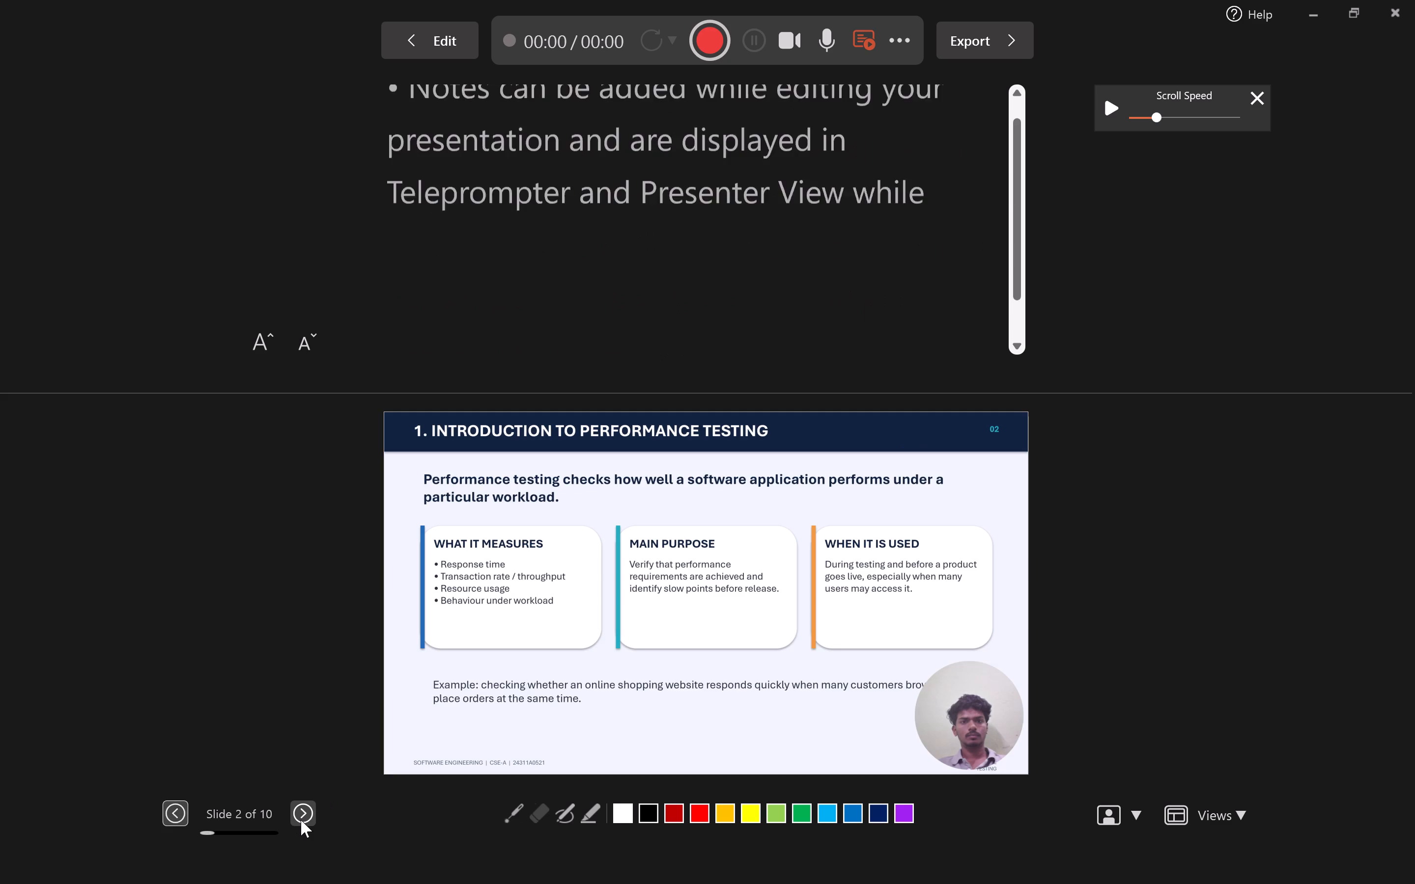
pyautogui.scroll(1, 632, 274)
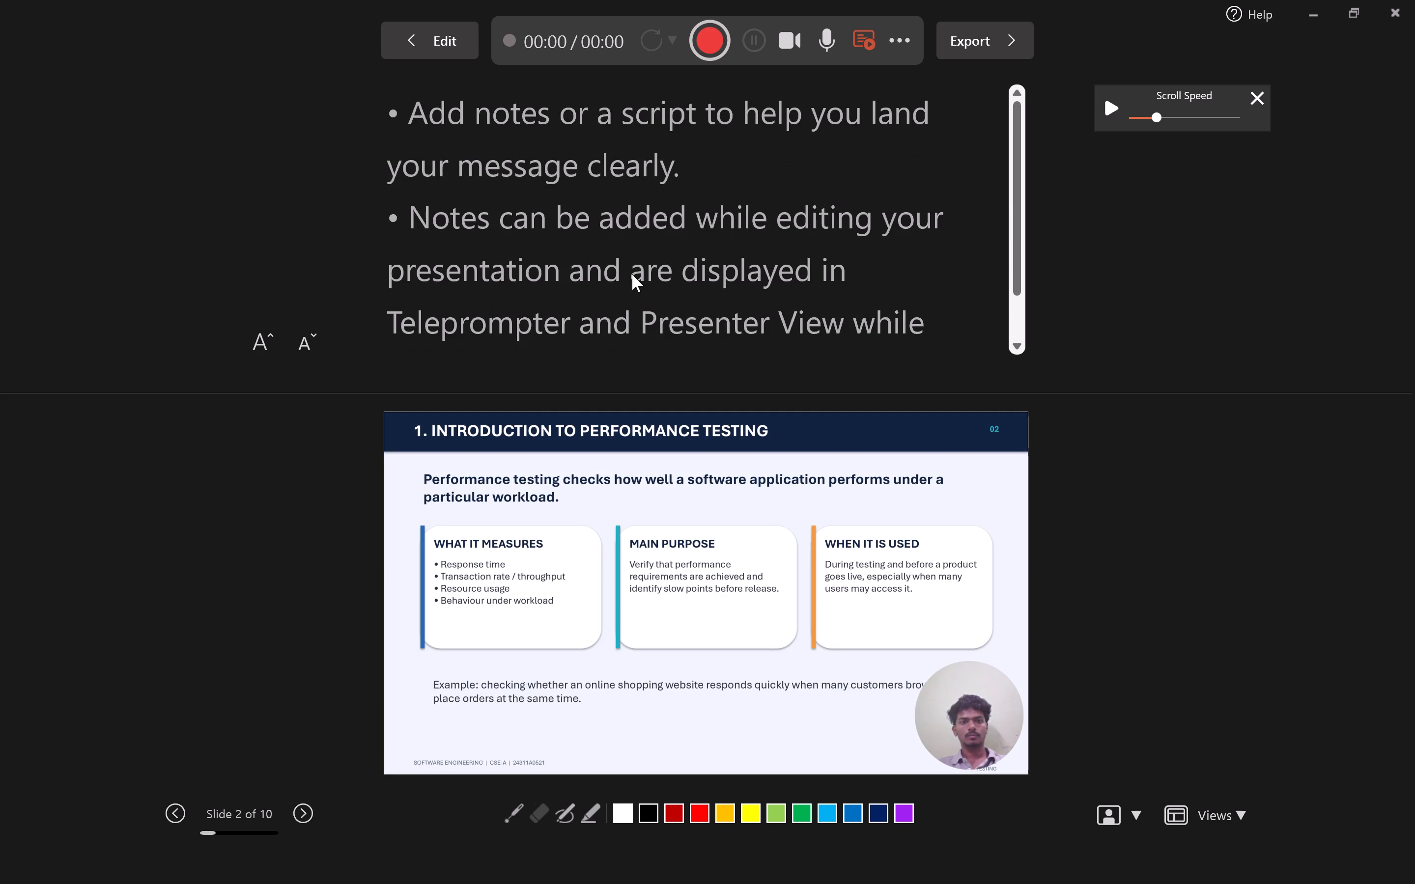
pyautogui.click(298, 809)
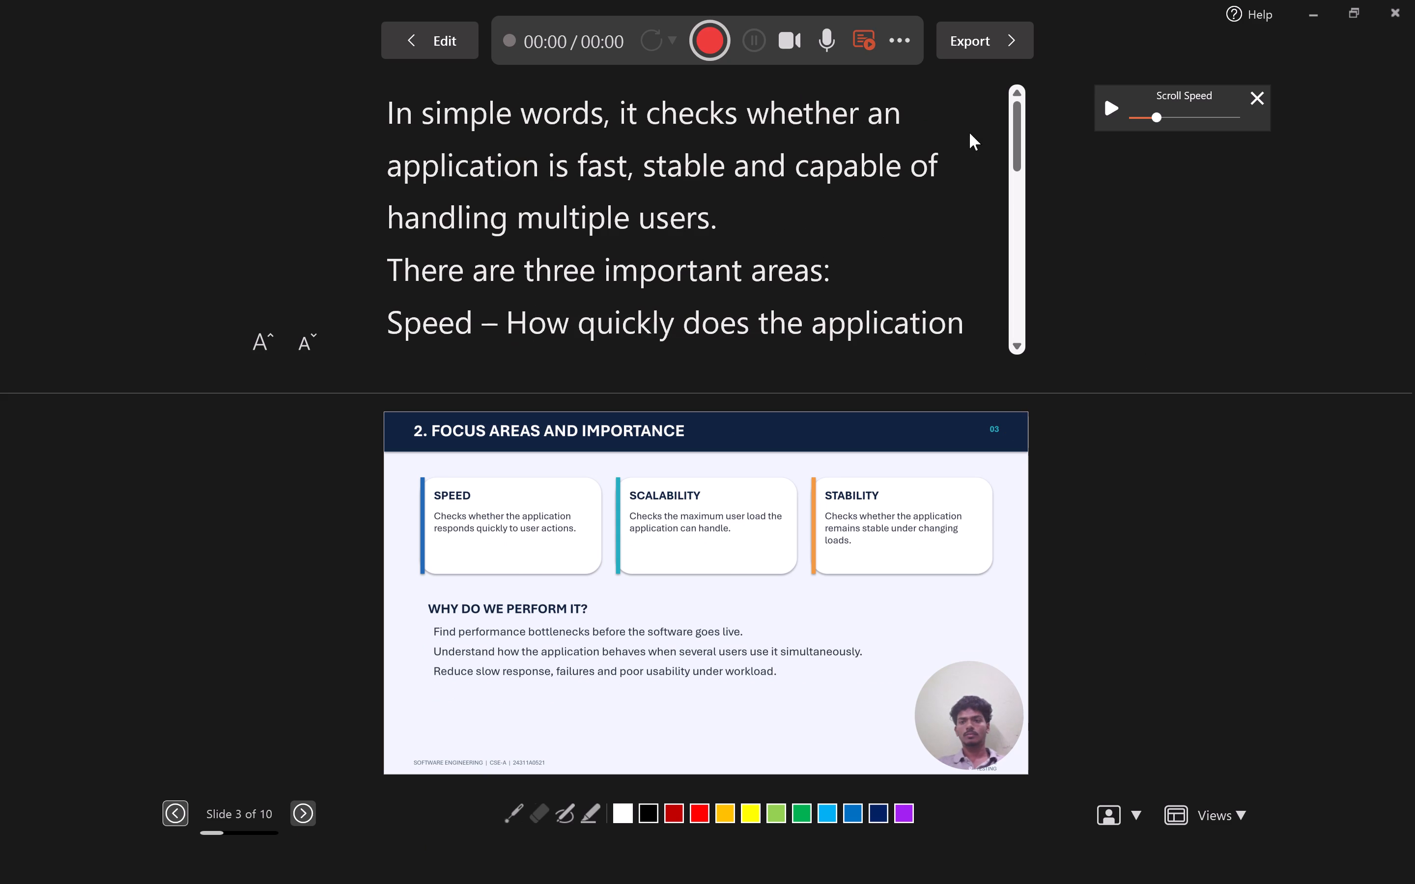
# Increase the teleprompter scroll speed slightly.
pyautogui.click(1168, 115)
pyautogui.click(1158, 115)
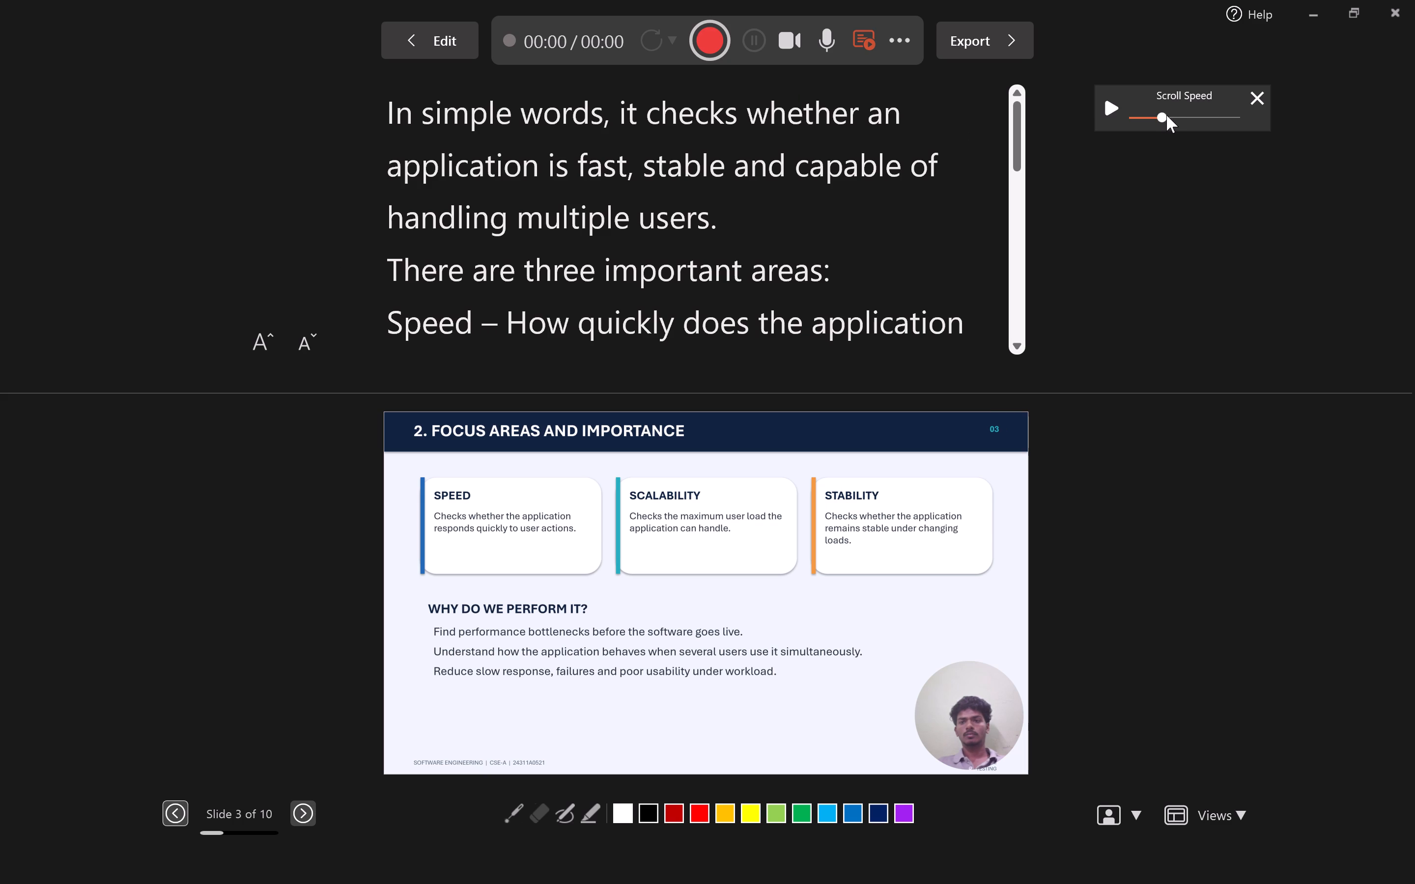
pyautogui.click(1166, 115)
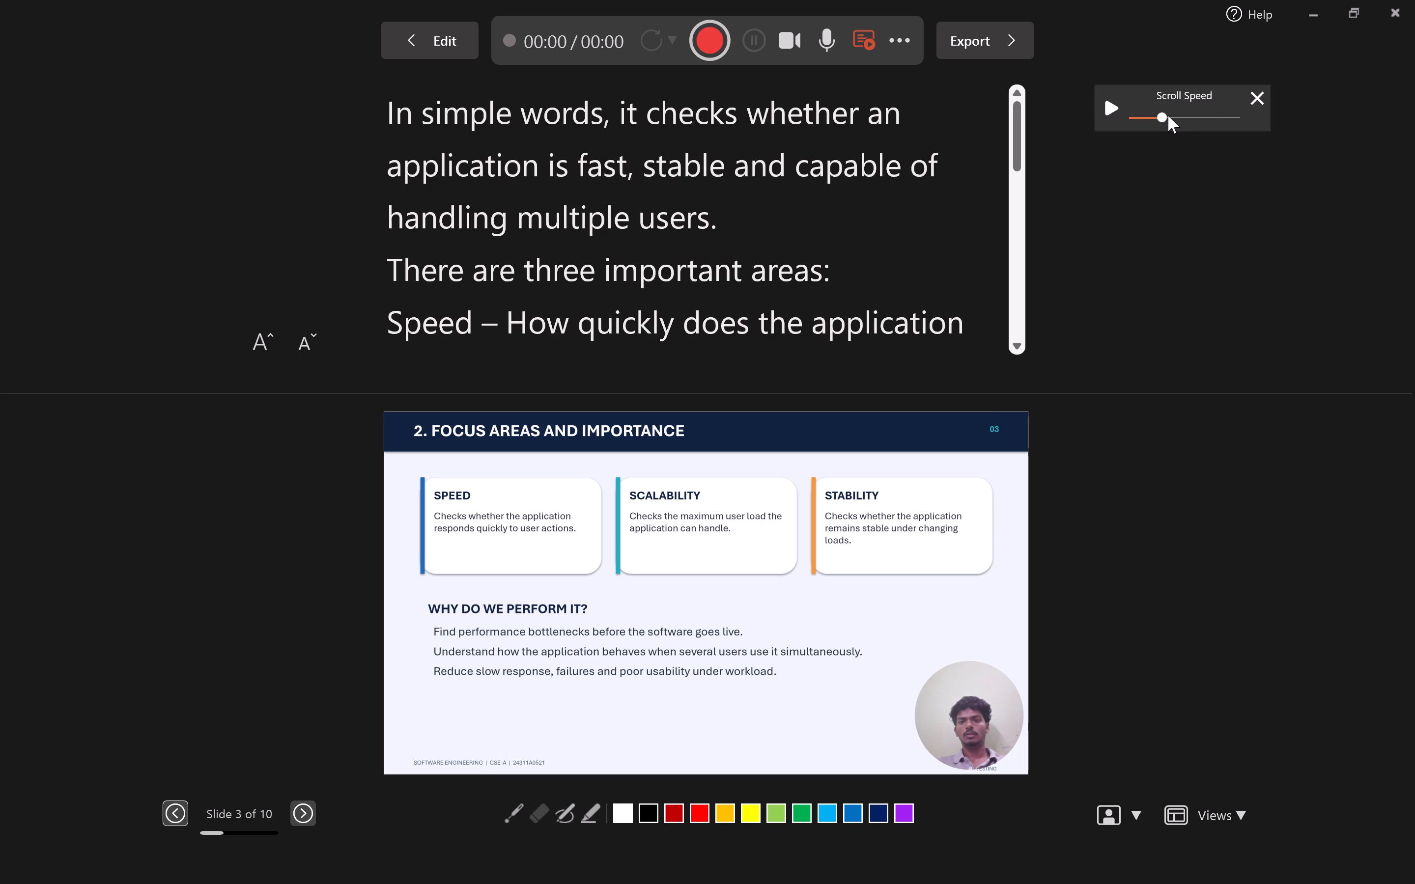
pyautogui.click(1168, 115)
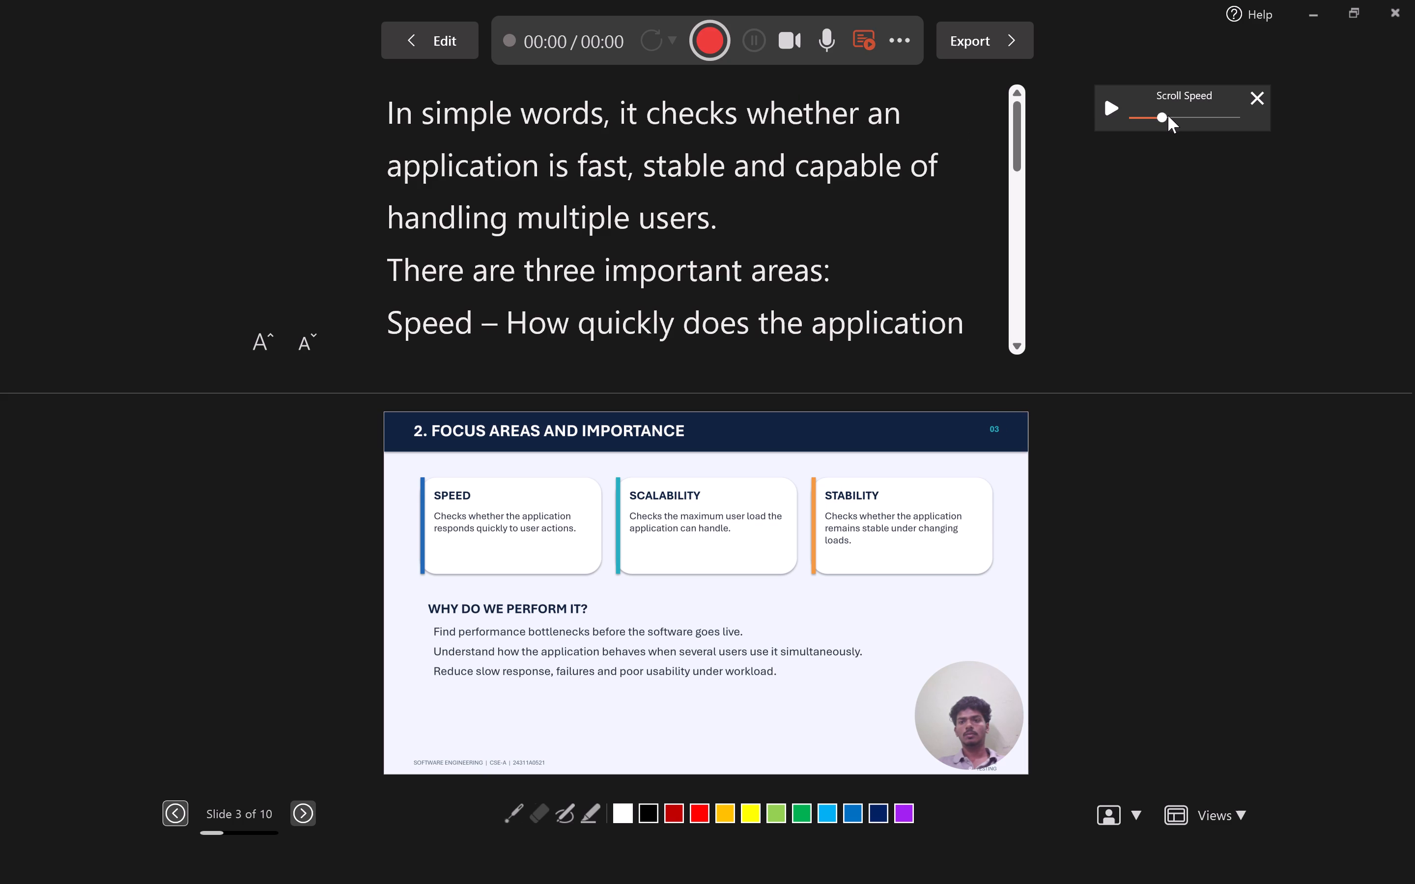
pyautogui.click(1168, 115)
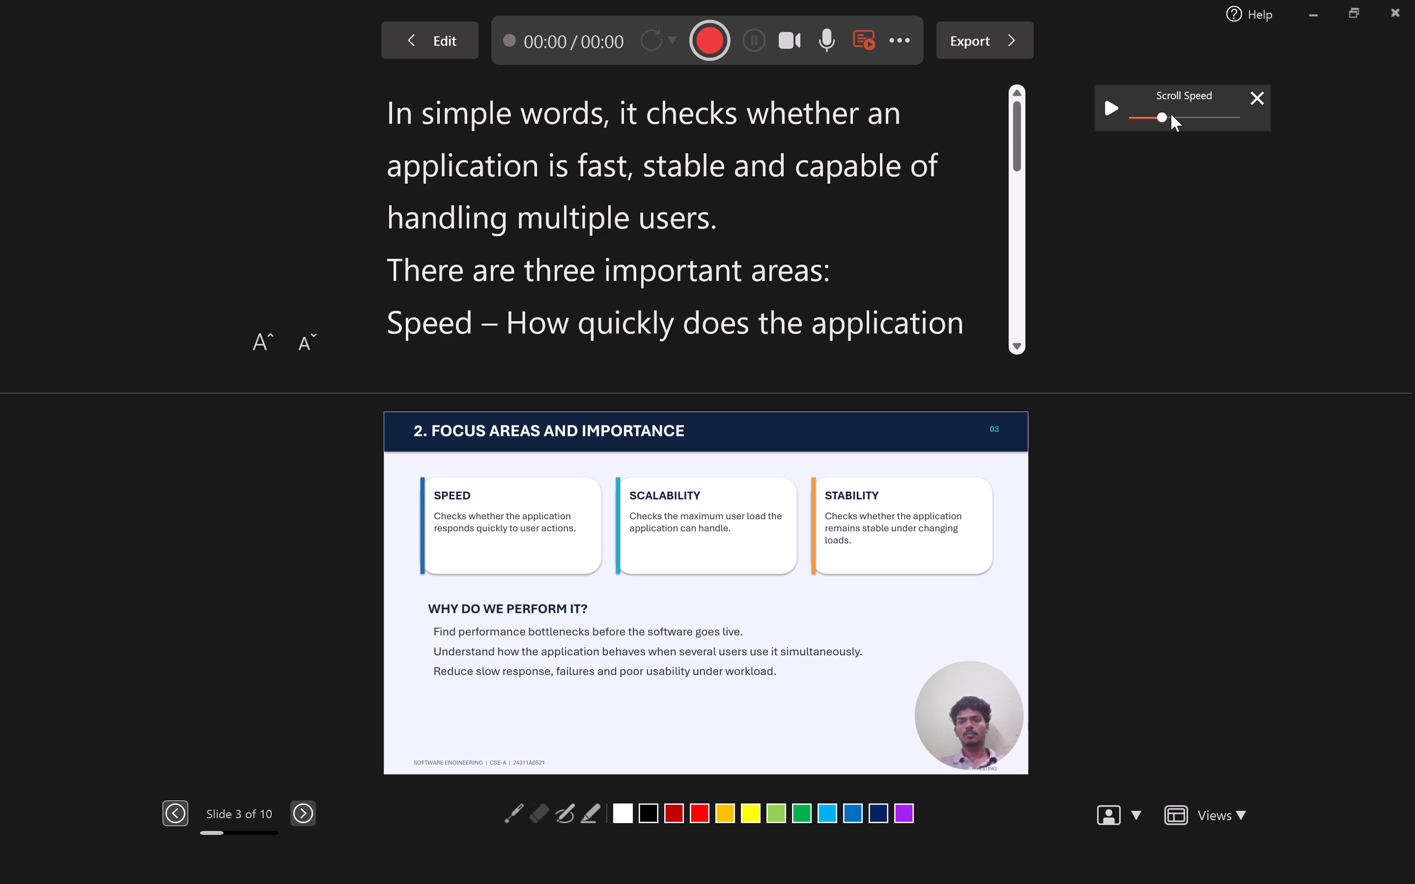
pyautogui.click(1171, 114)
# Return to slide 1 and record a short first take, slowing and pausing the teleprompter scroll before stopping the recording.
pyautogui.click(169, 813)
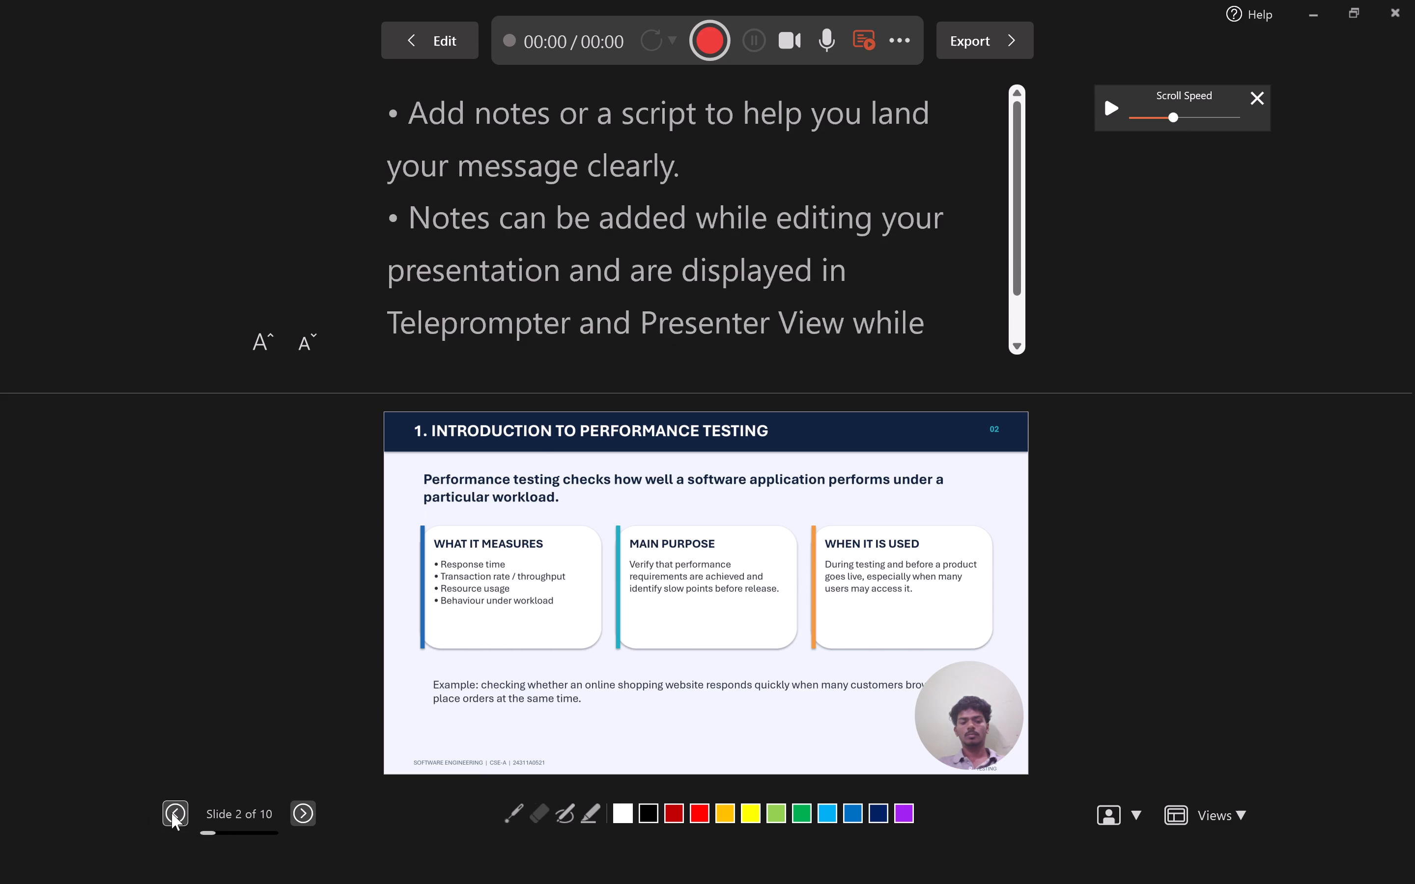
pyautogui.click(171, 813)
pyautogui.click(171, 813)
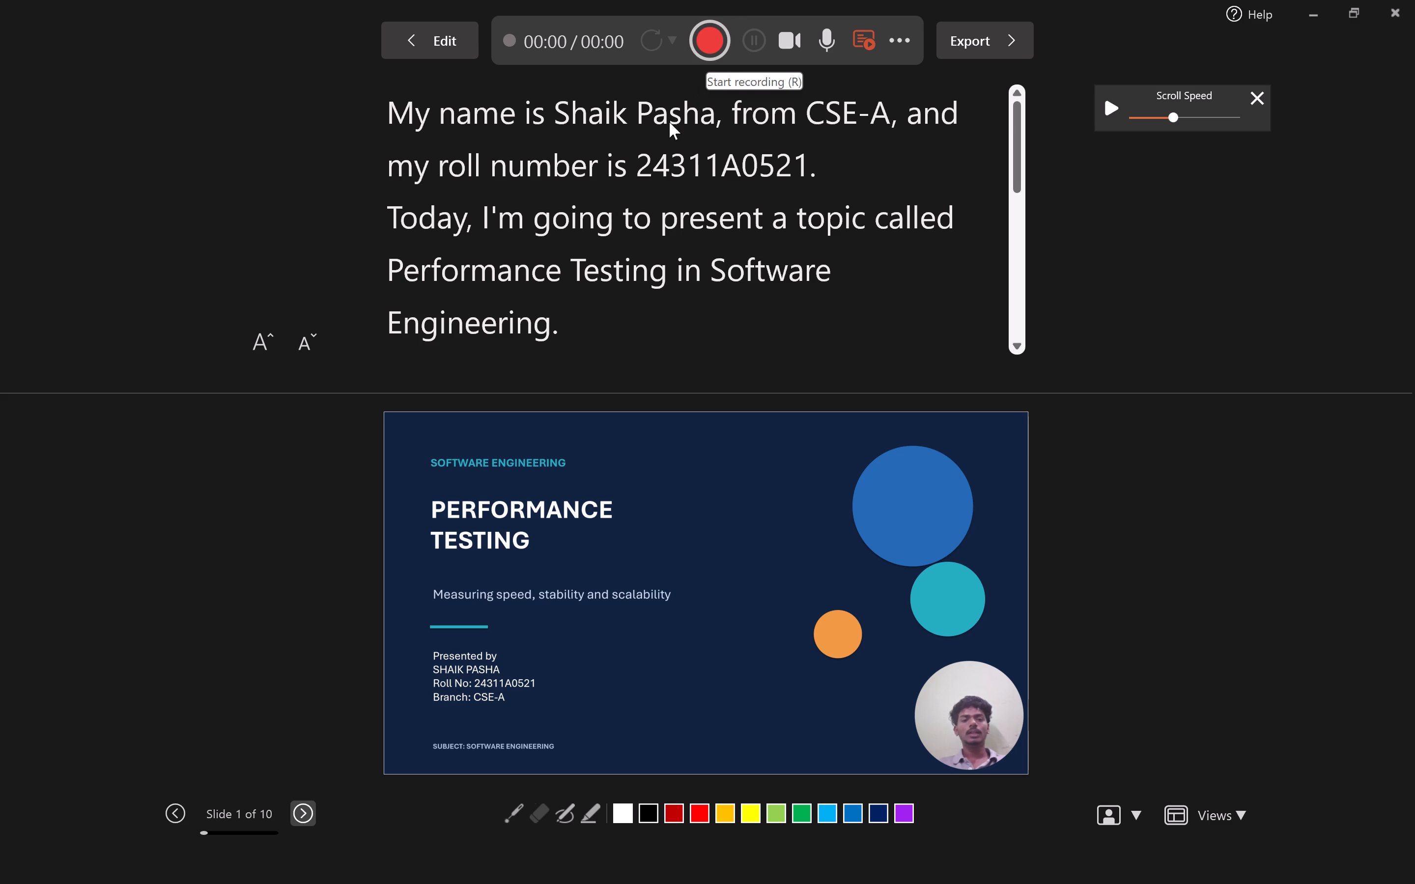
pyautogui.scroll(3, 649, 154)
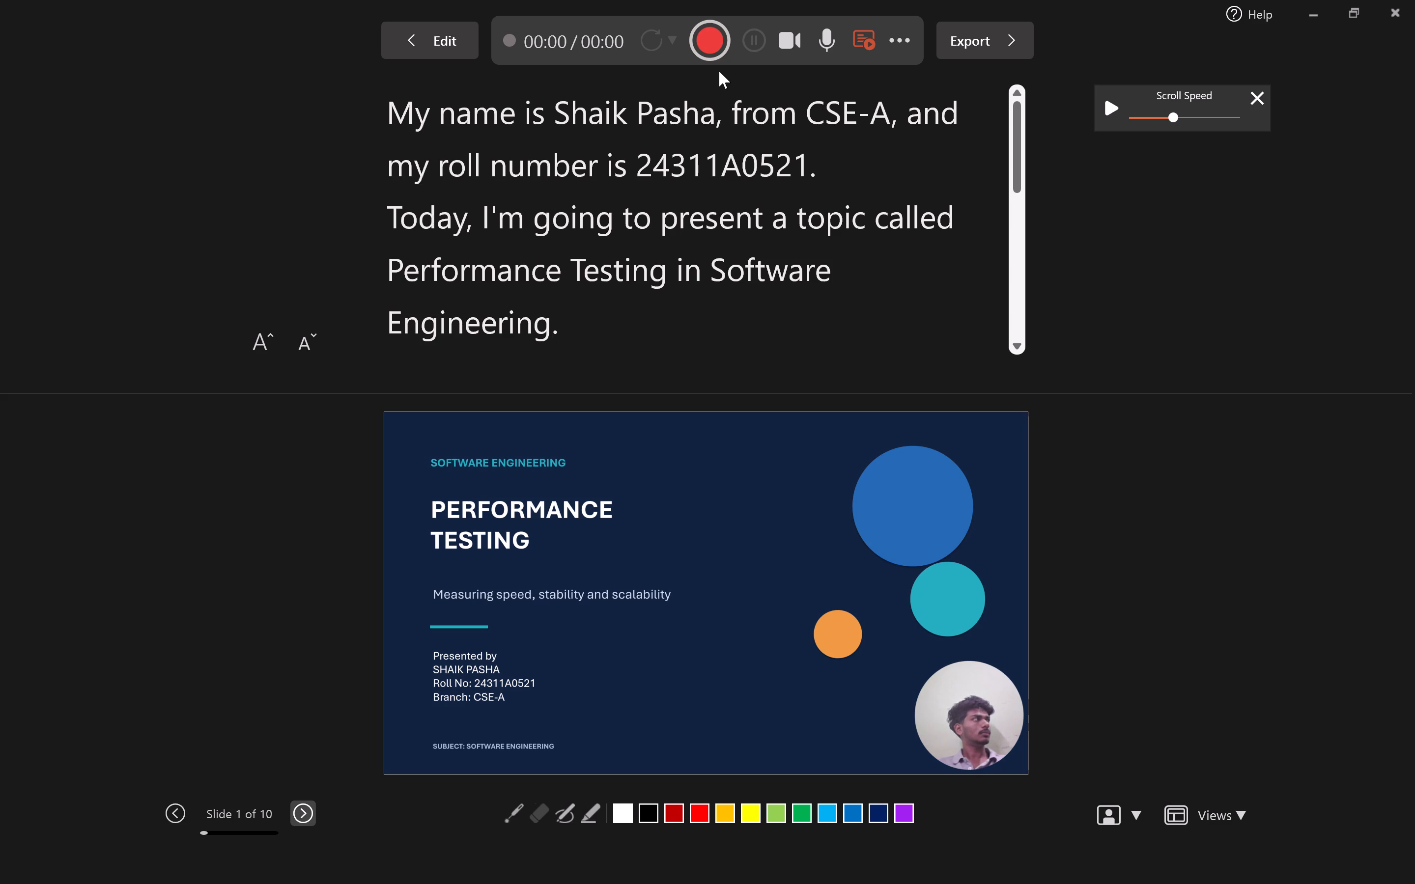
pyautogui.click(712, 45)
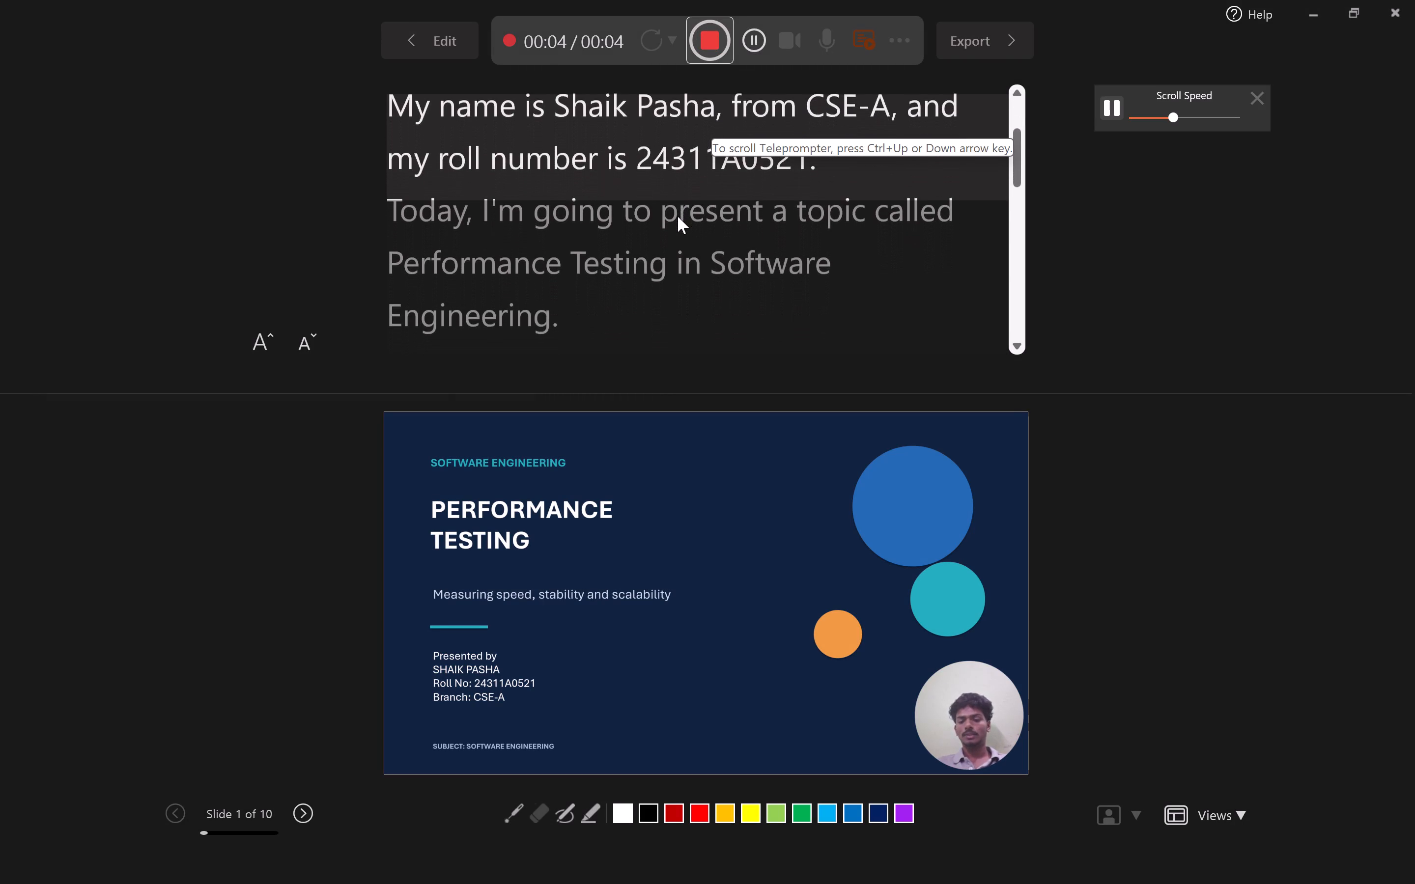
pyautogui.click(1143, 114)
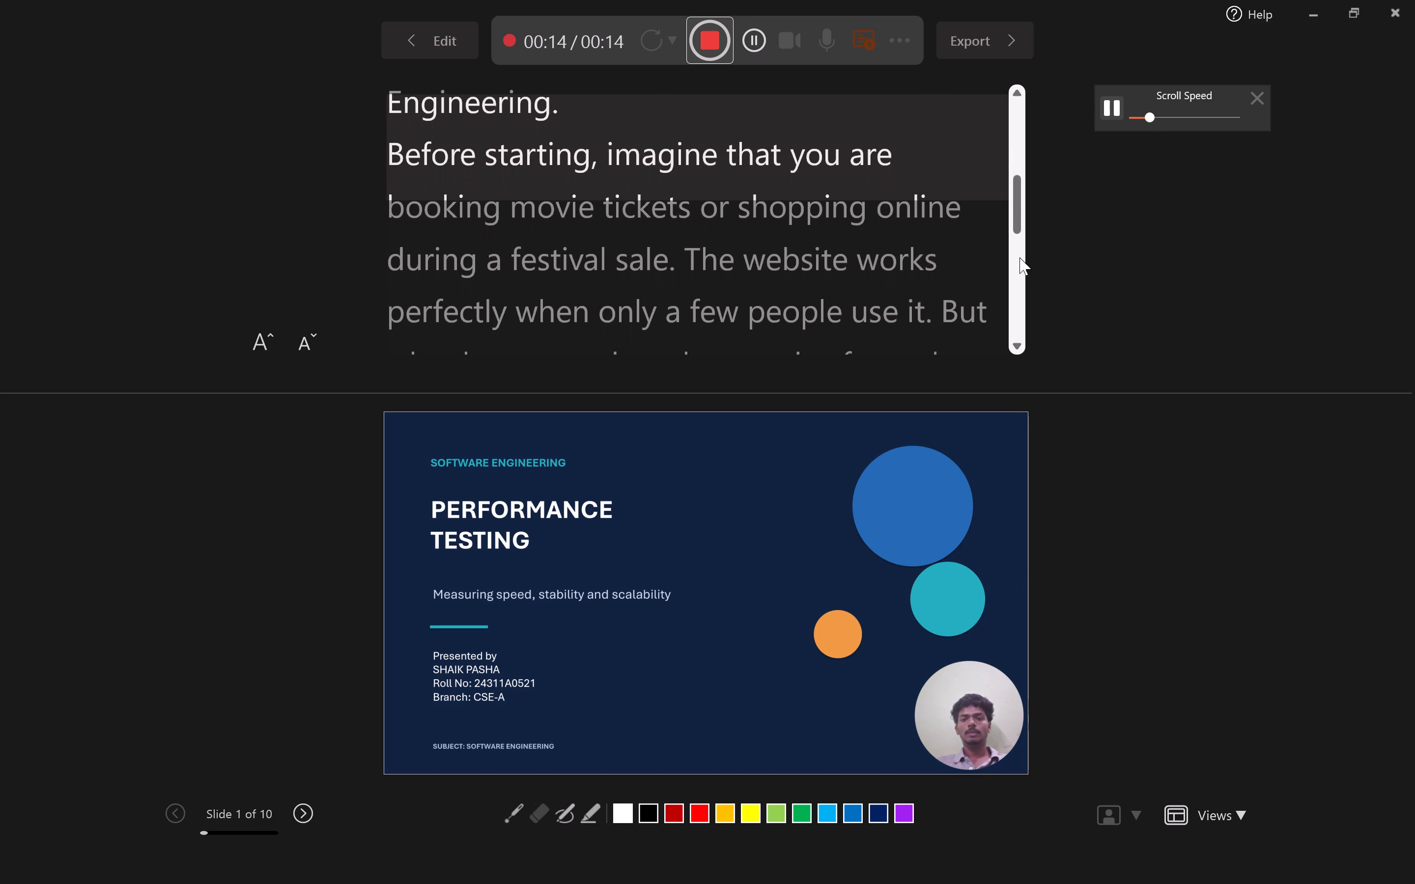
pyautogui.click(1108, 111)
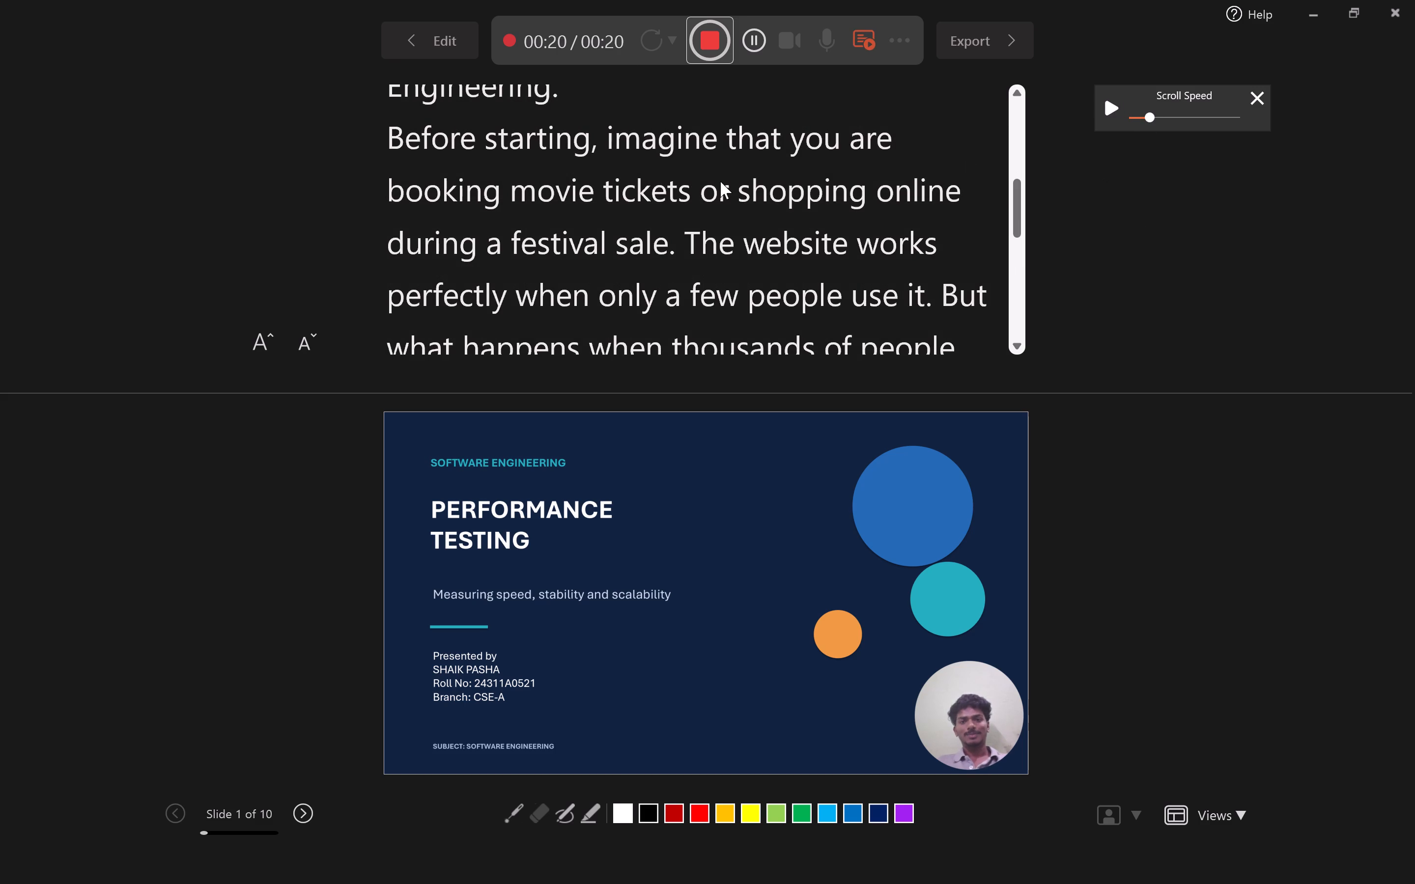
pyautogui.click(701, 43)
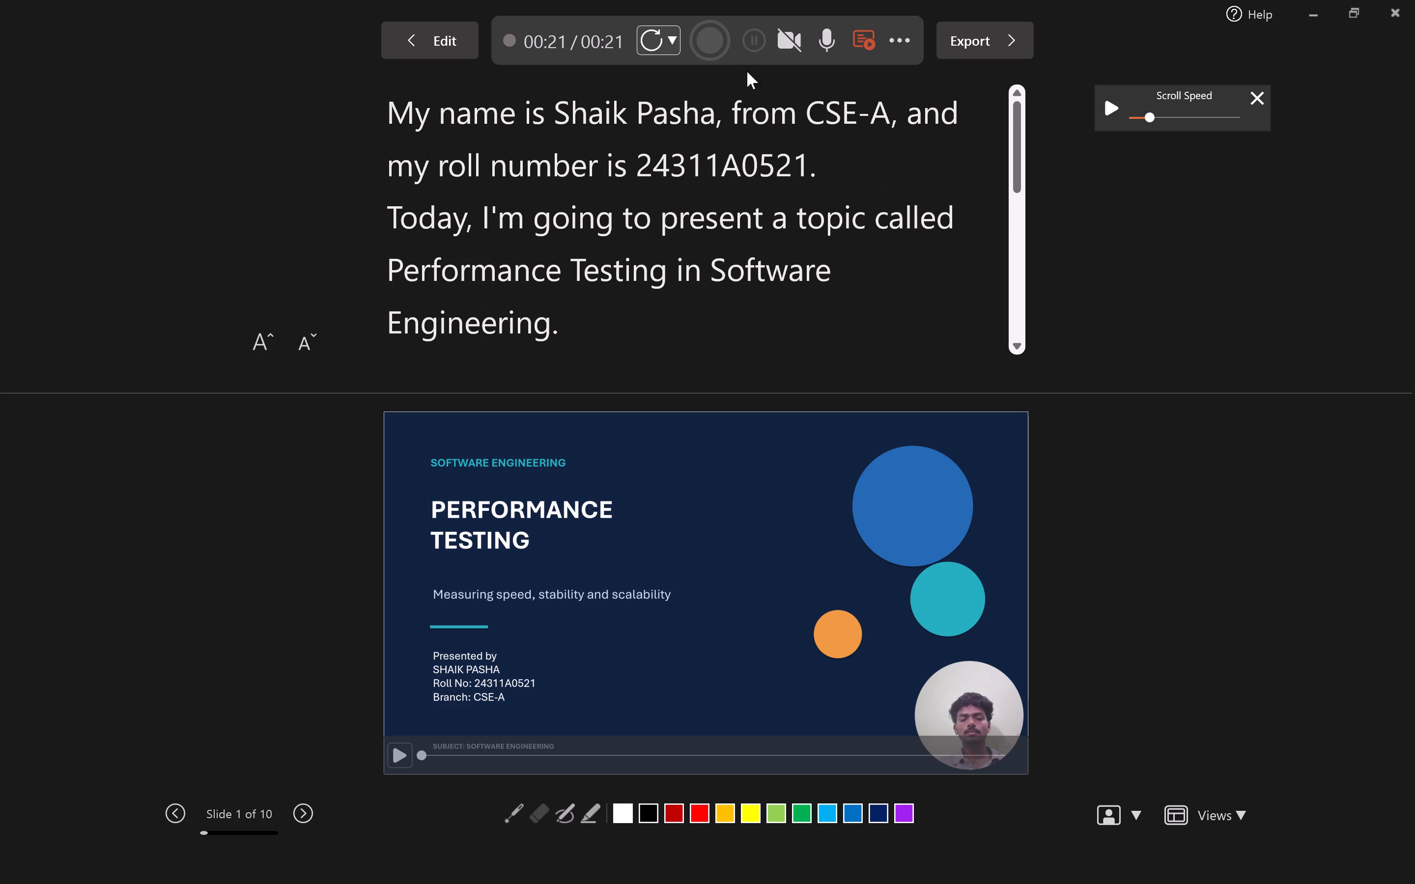
# Lower the teleprompter scroll speed a little further.
pyautogui.click(1138, 117)
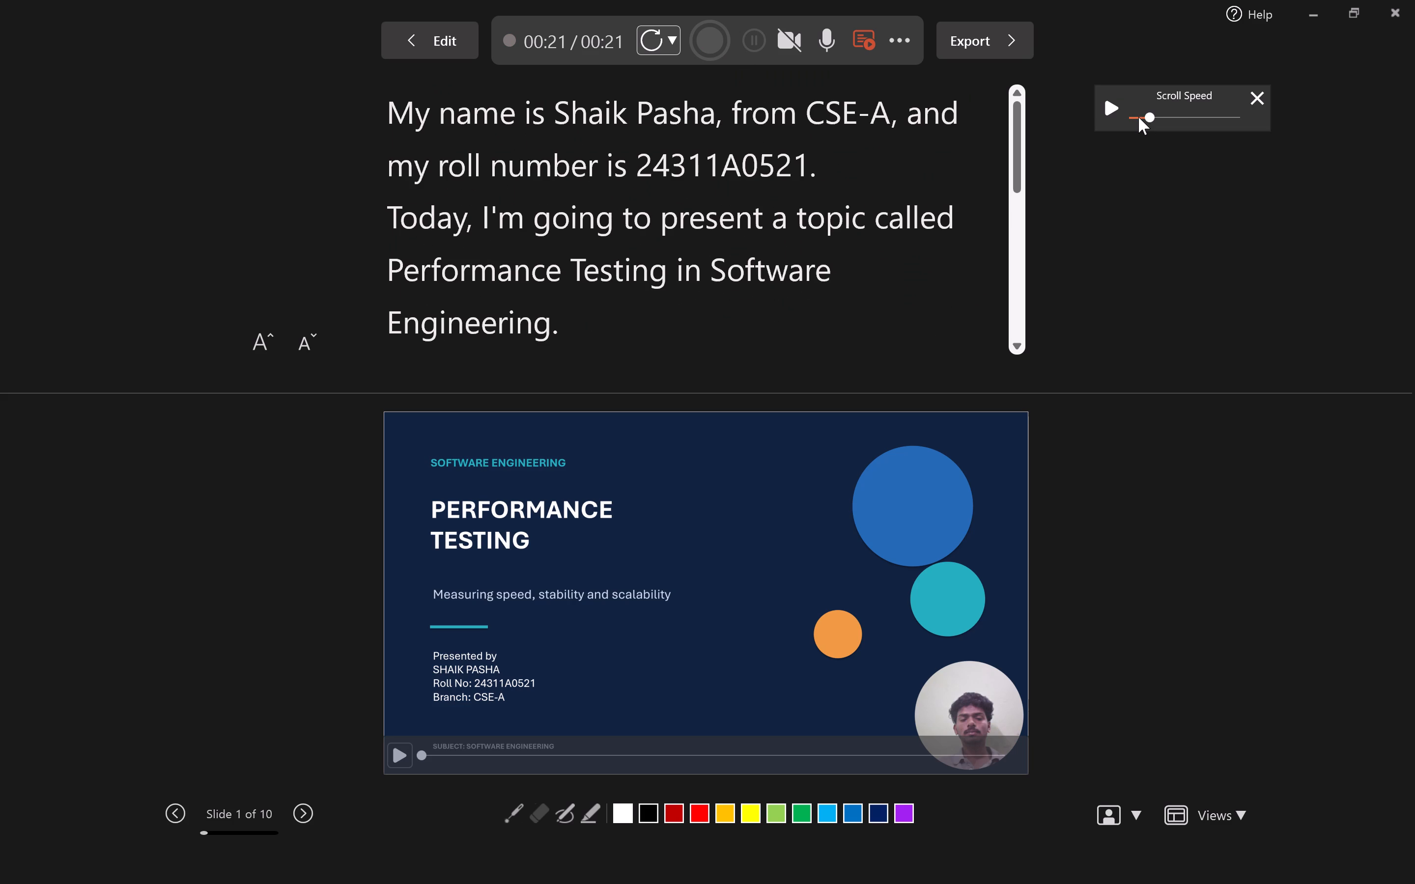
pyautogui.click(1138, 117)
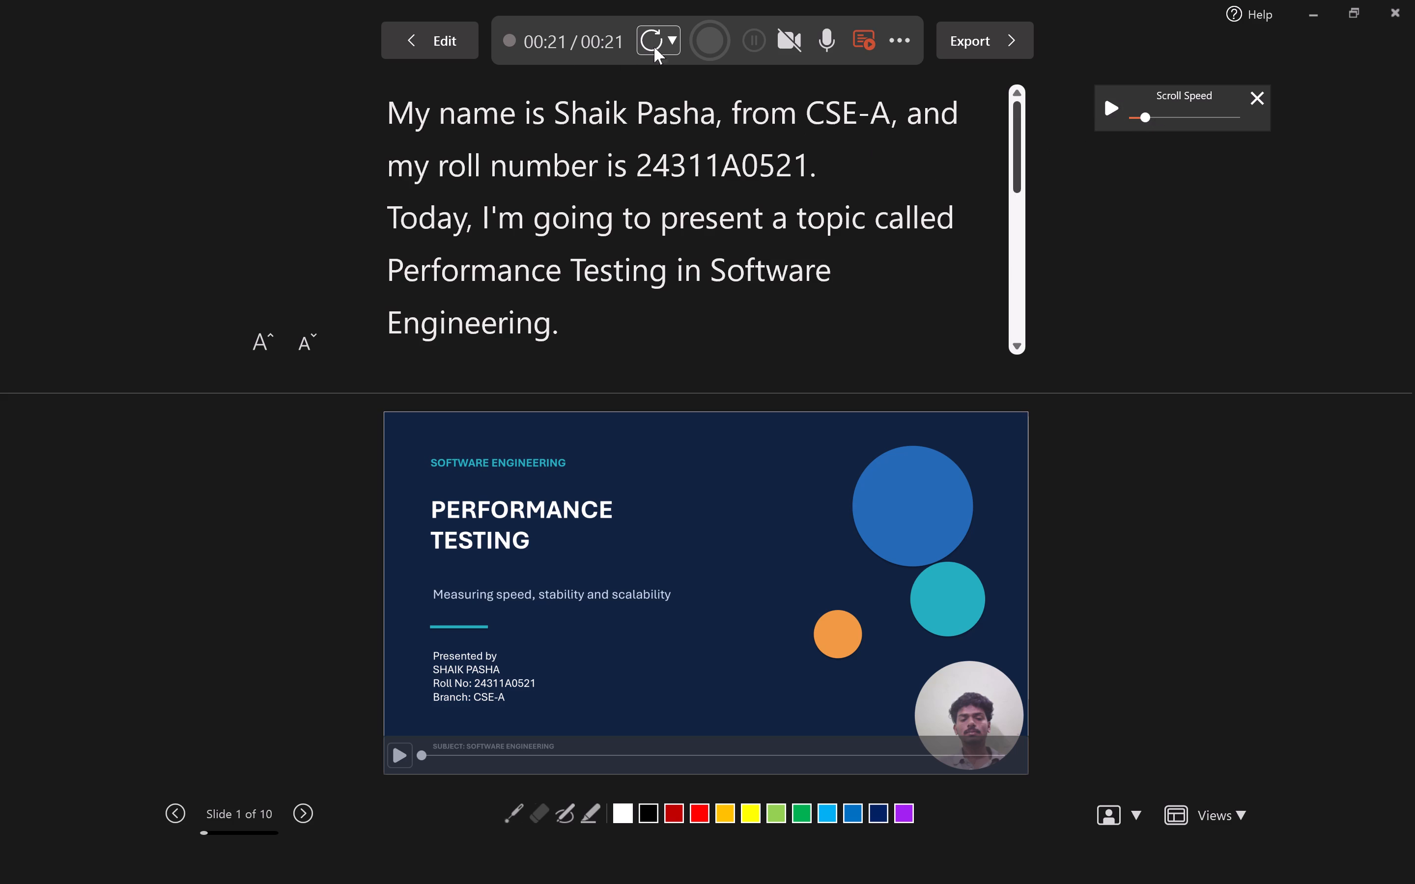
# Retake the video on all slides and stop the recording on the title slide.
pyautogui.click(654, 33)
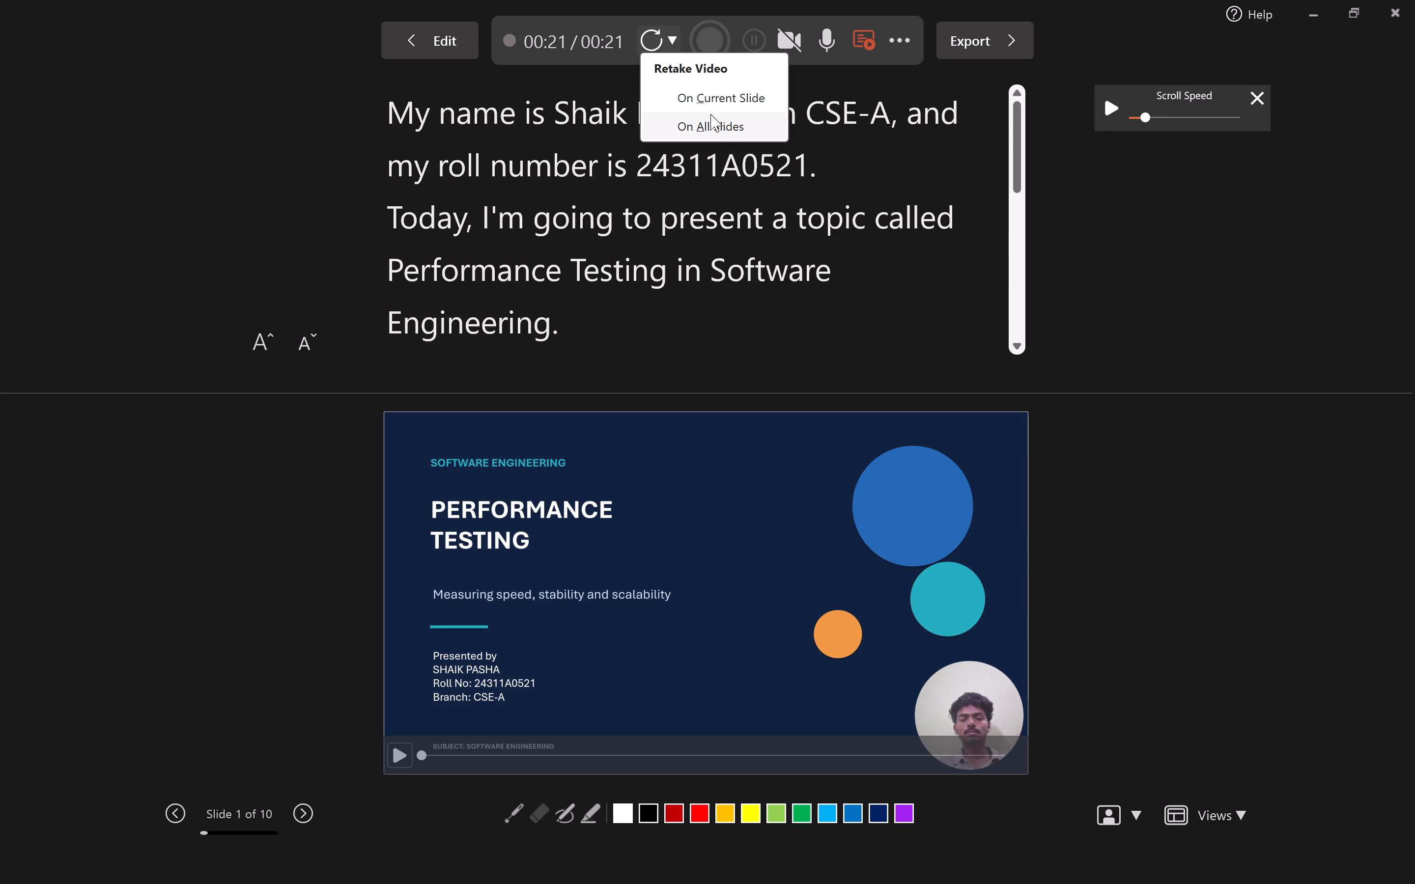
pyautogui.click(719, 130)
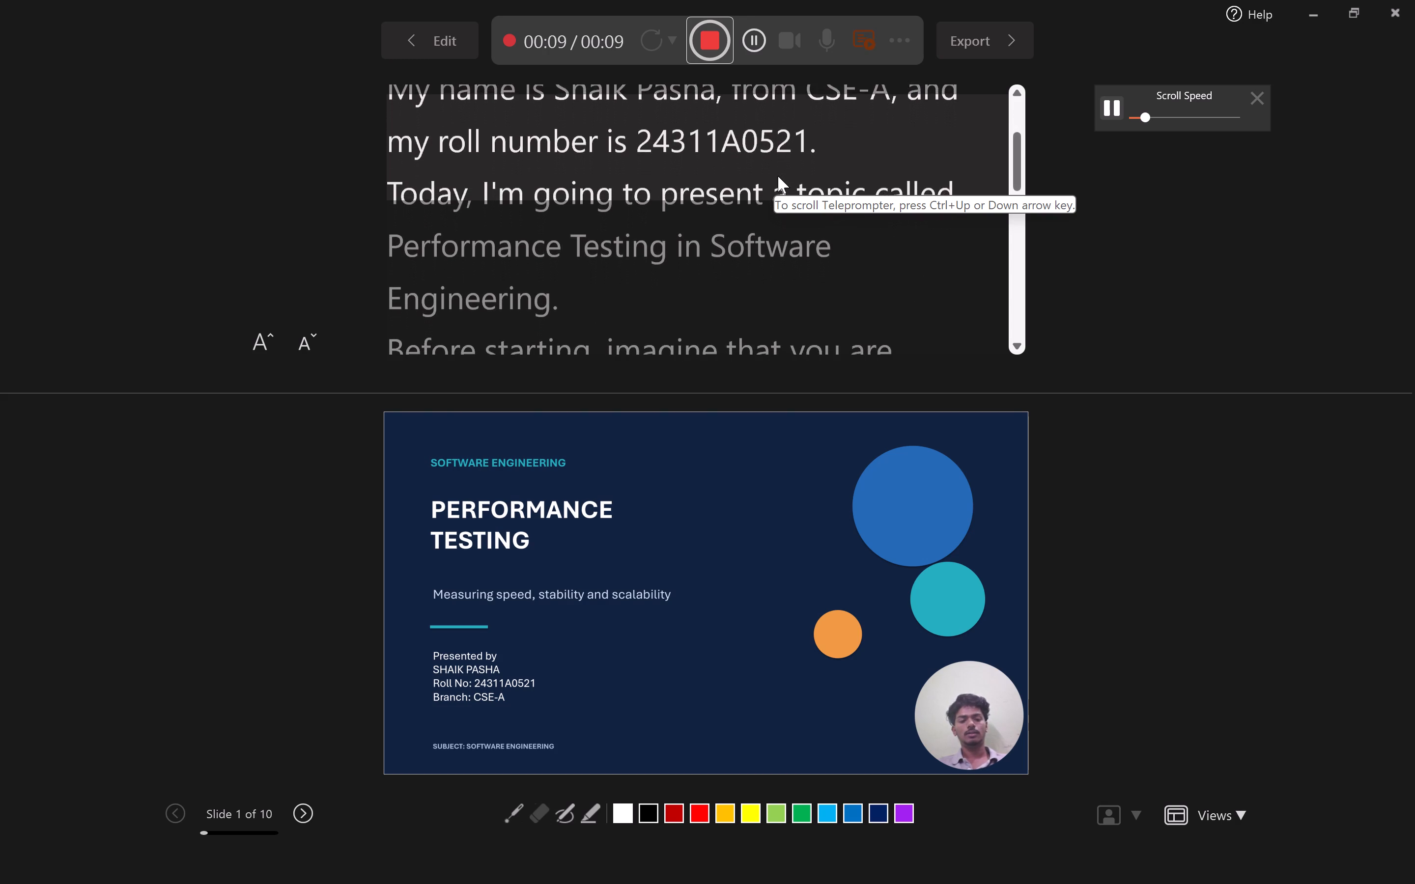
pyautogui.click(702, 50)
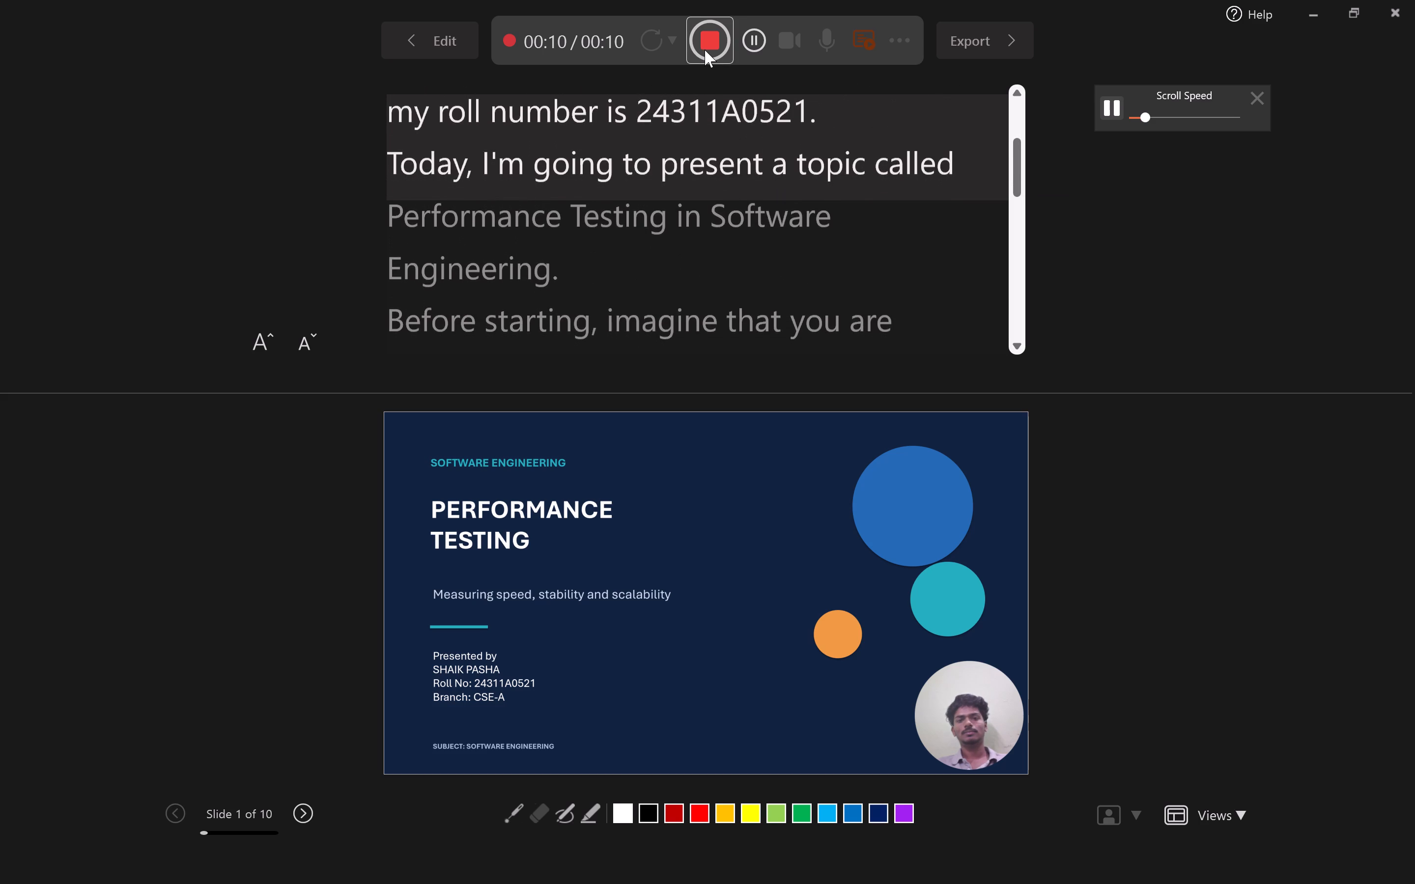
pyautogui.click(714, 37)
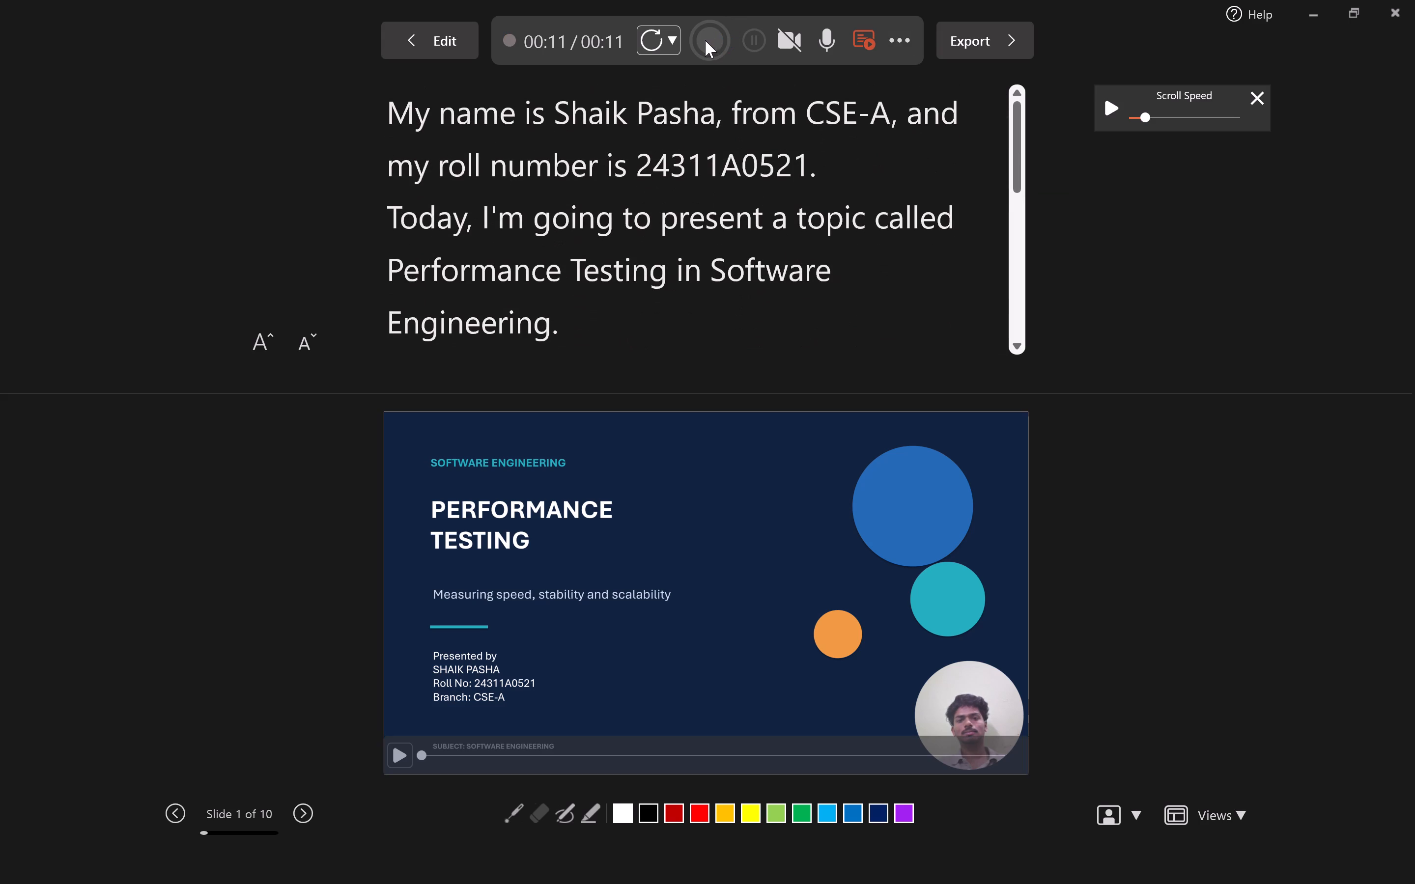
# Retake the video on all slides, presenting the title slide while pausing and resuming the teleprompter scroll to match the reading pace.
pyautogui.click(650, 40)
pyautogui.click(718, 127)
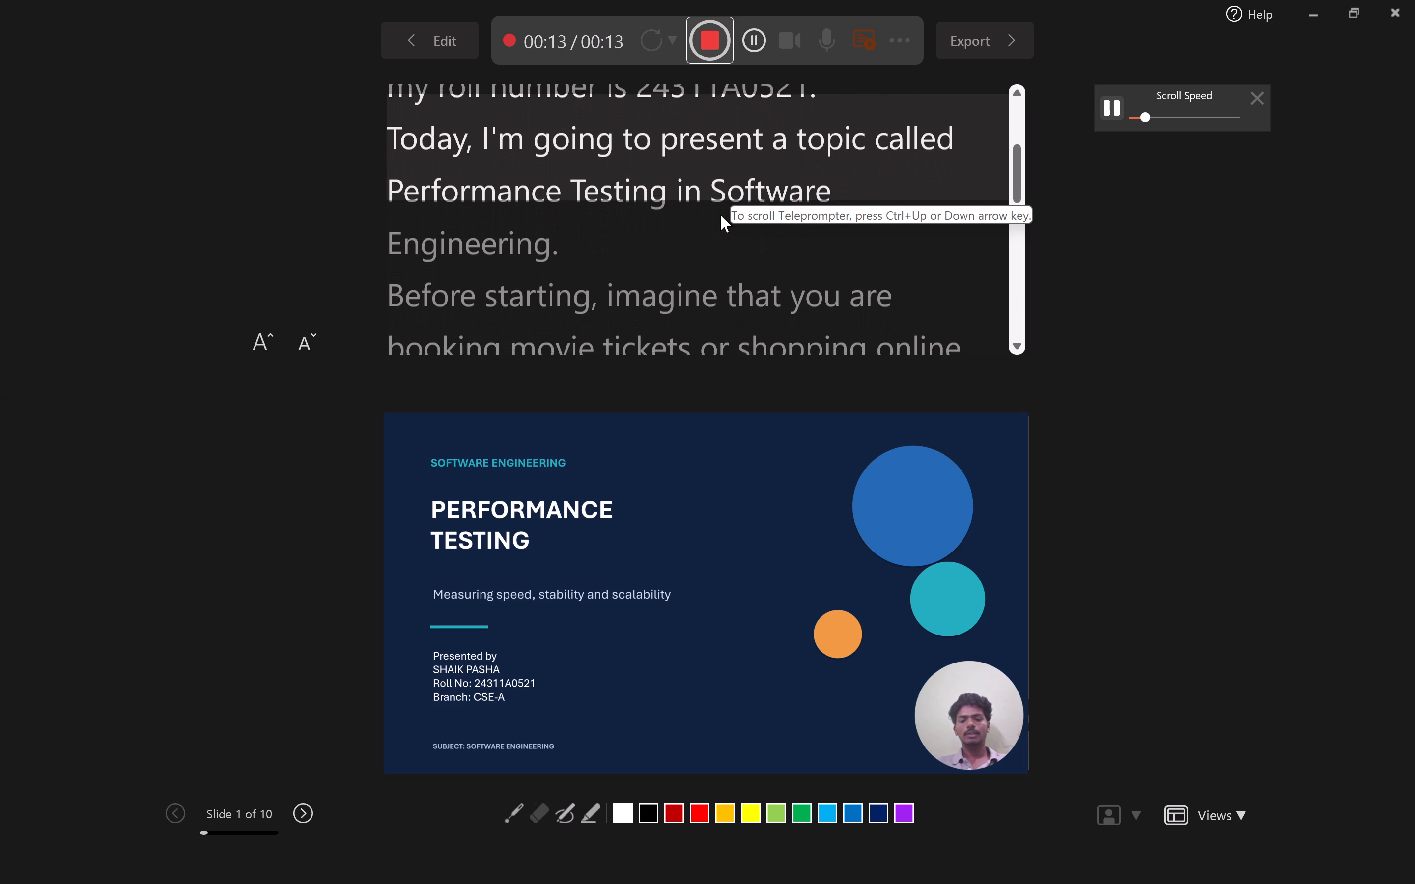
pyautogui.click(1102, 108)
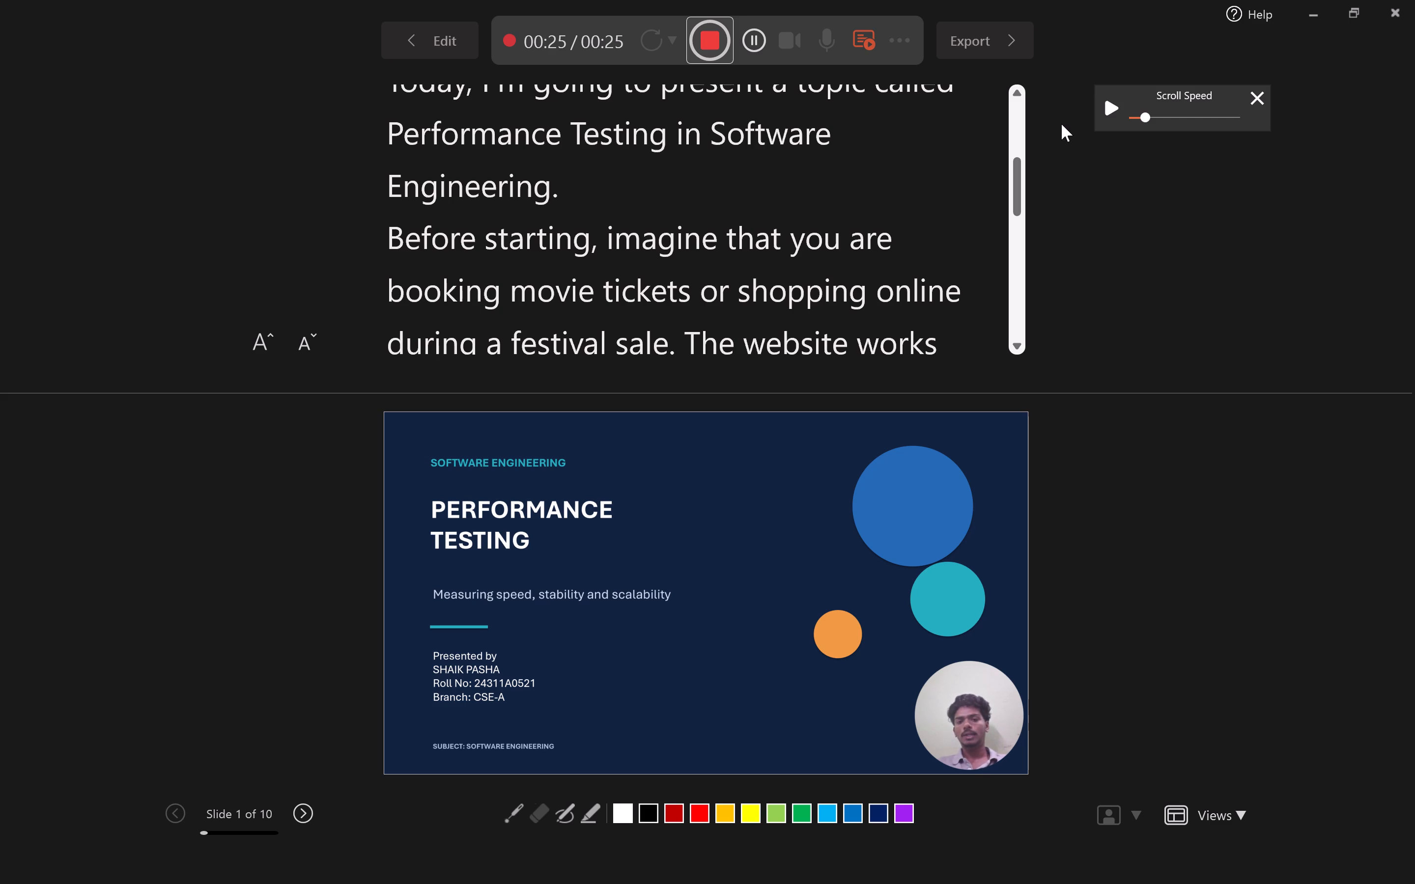
pyautogui.click(1113, 102)
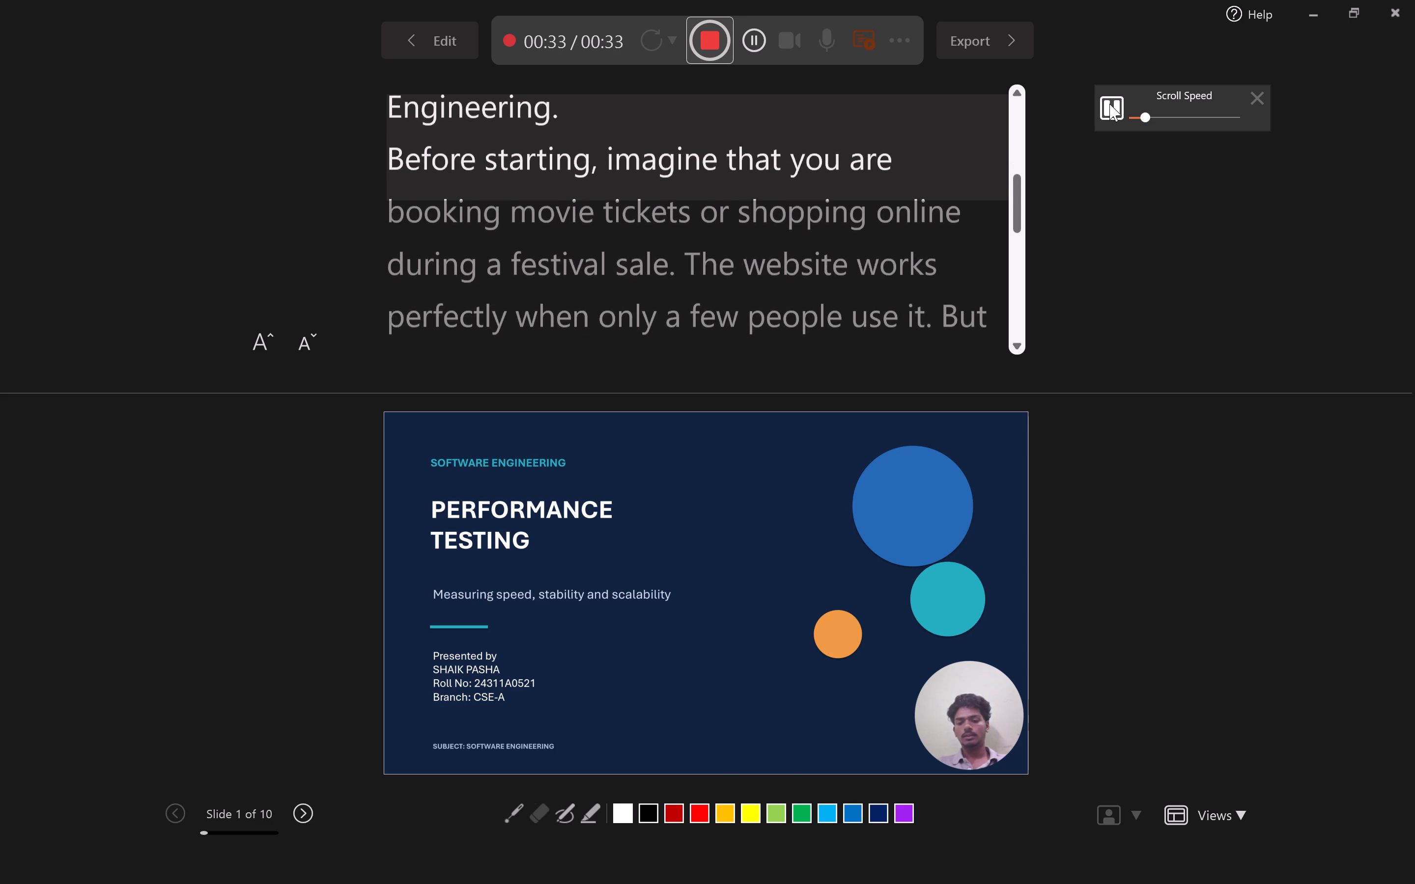
pyautogui.click(1109, 104)
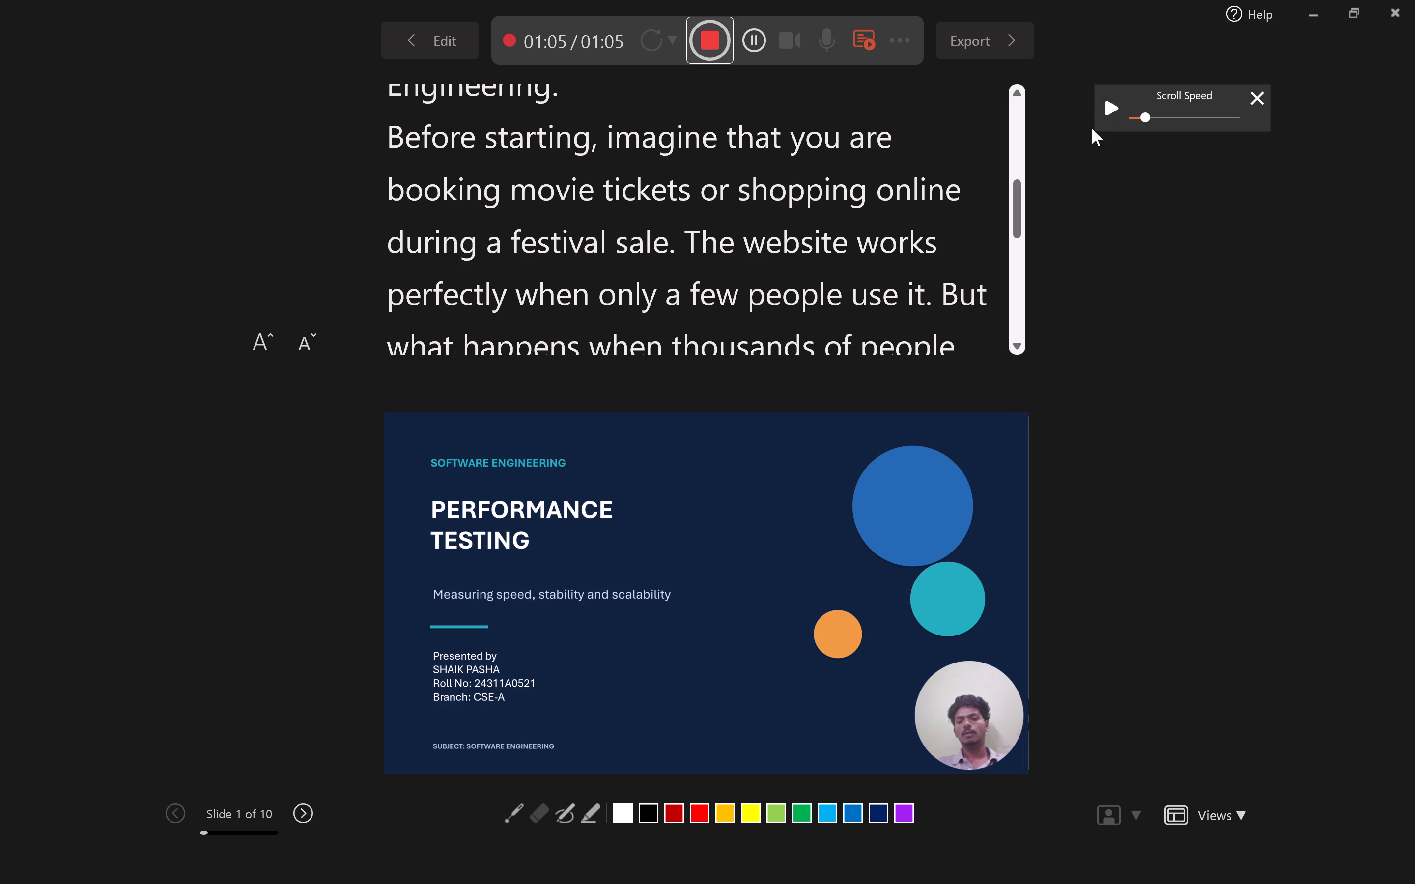
# Advance the running recording to slide 2, Introduction to Performance Testing.
pyautogui.moveTo(295, 816); pyautogui.dragTo(289, 813)
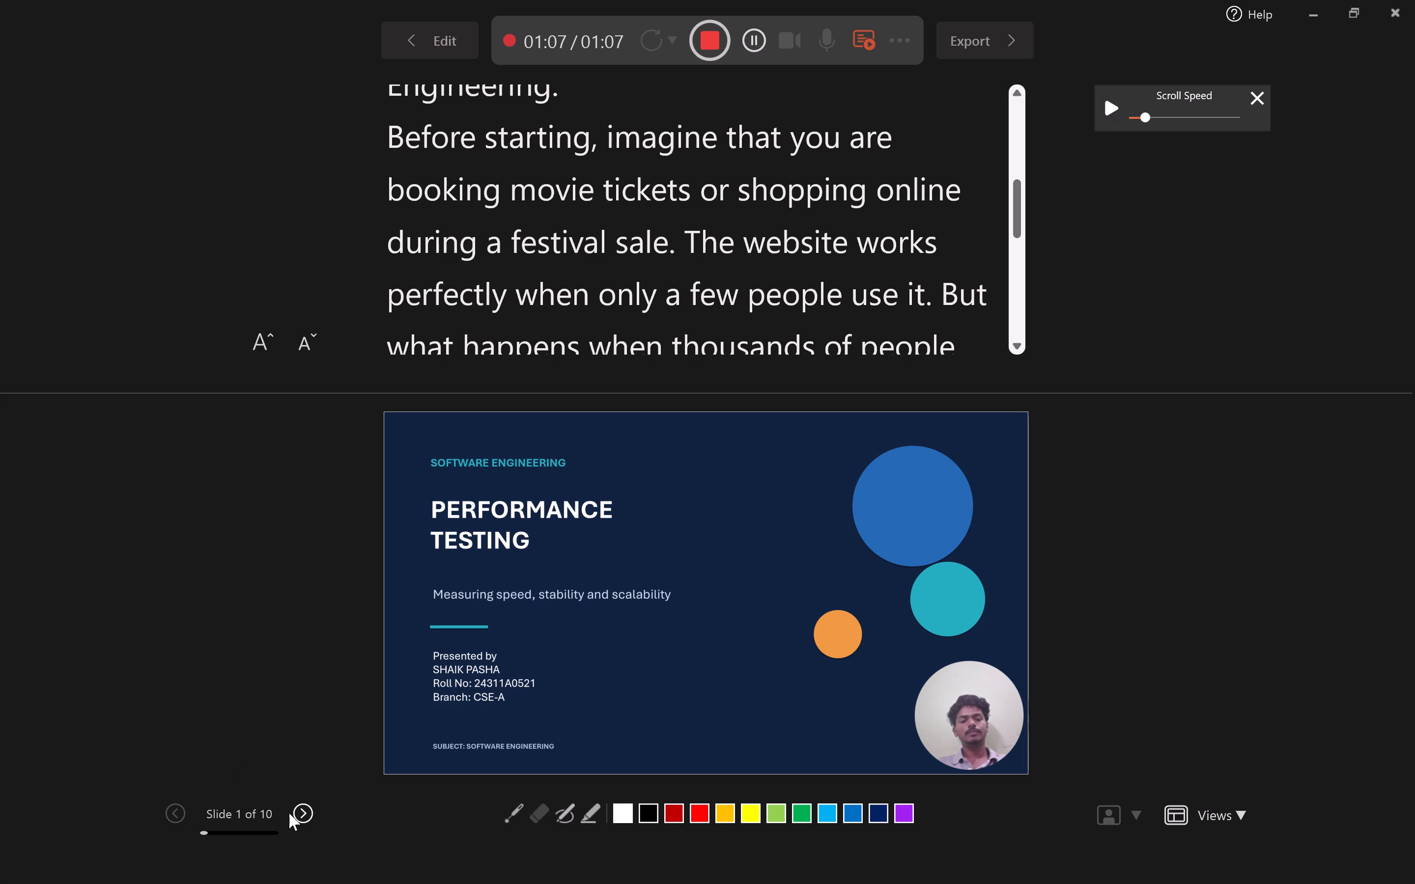
pyautogui.moveTo(289, 813); pyautogui.dragTo(288, 811)
pyautogui.click(304, 805)
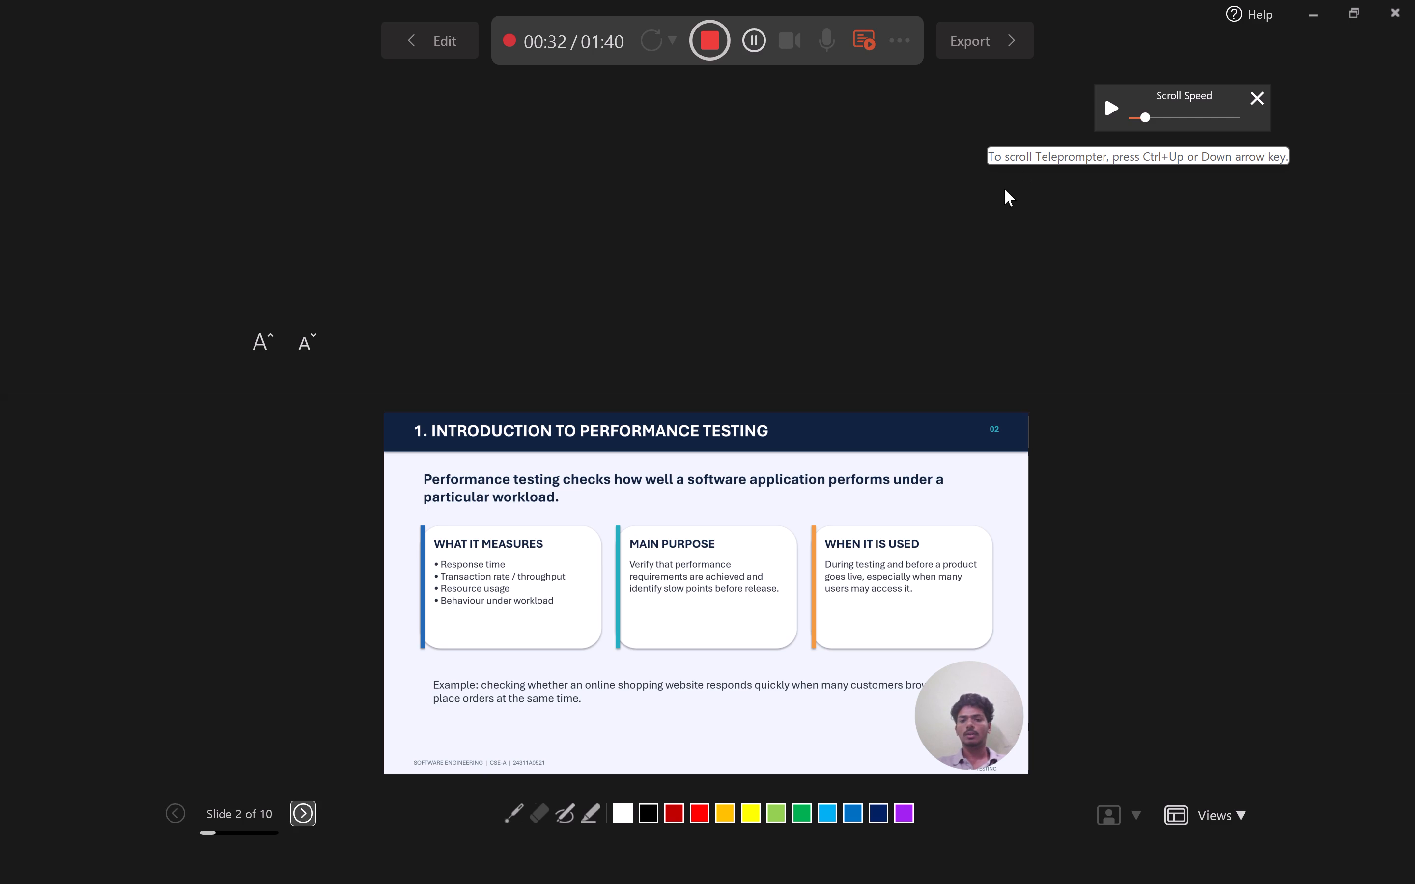
# Advance the running recording to slide 3, Focus Areas and Importance, and present it, briefly running and pausing the teleprompter auto-scroll.
pyautogui.click(302, 810)
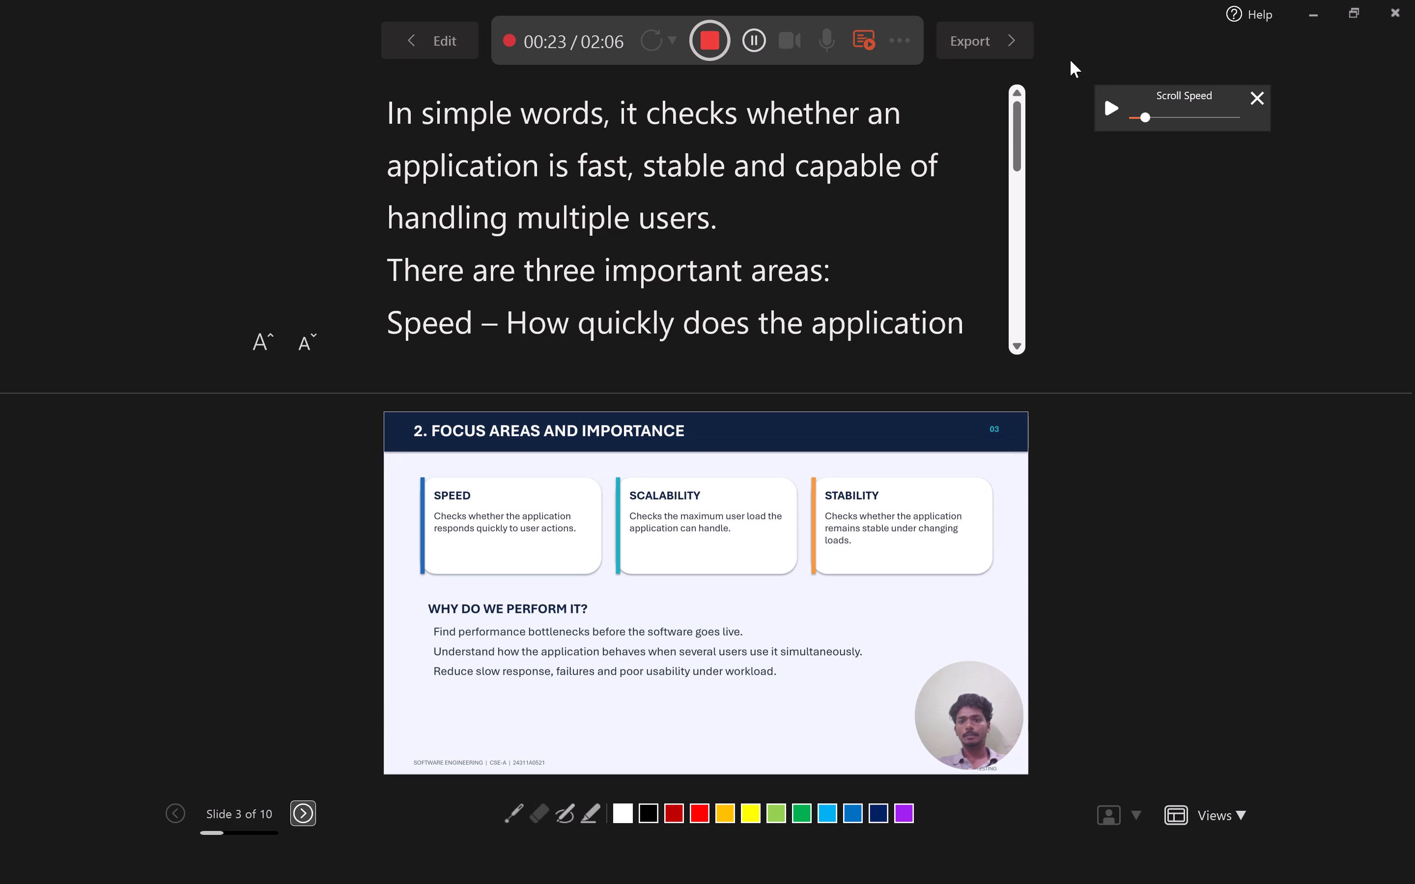
pyautogui.click(1107, 112)
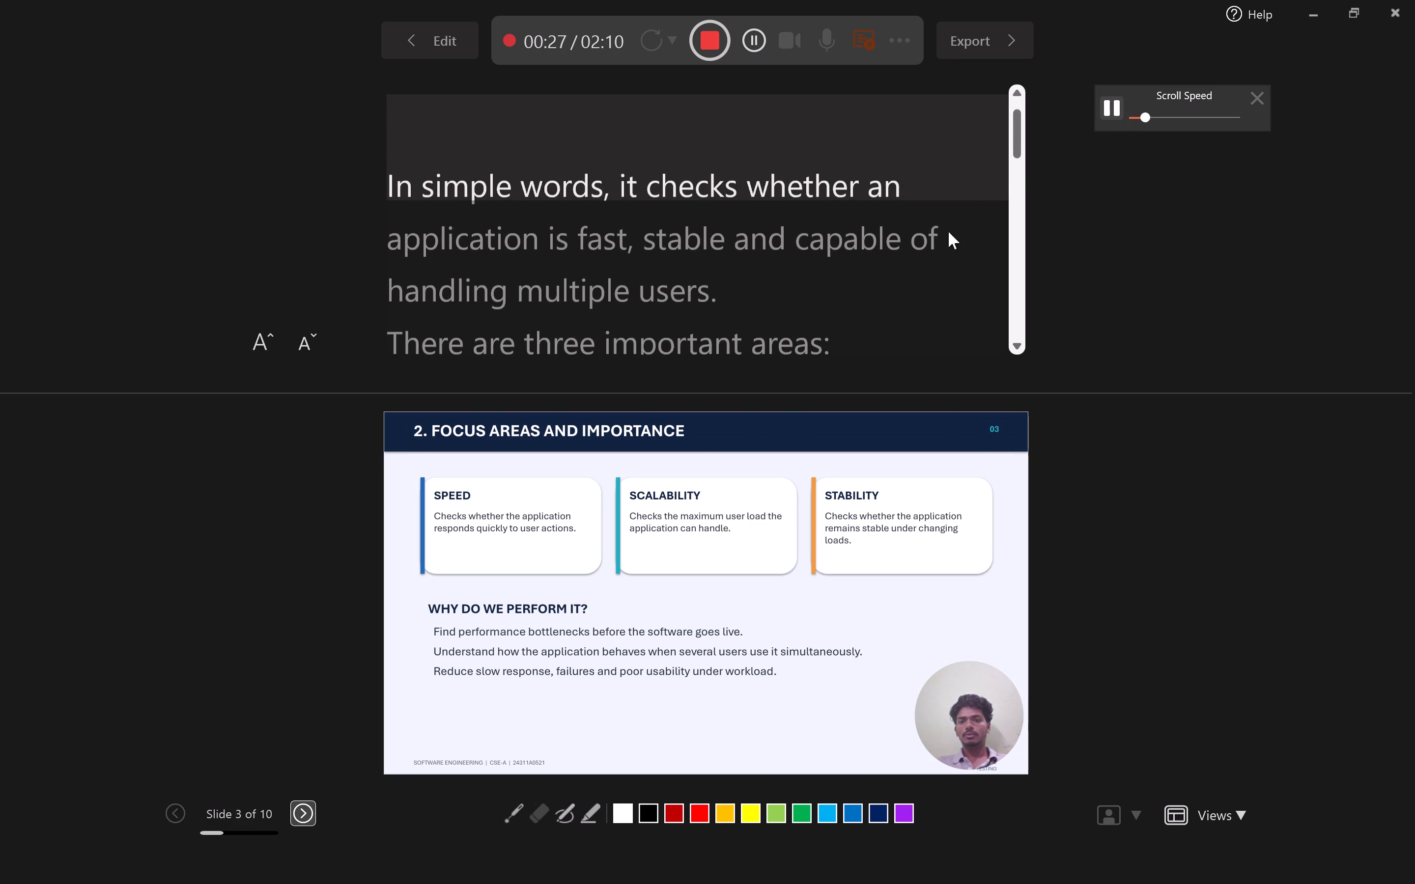
pyautogui.click(1107, 106)
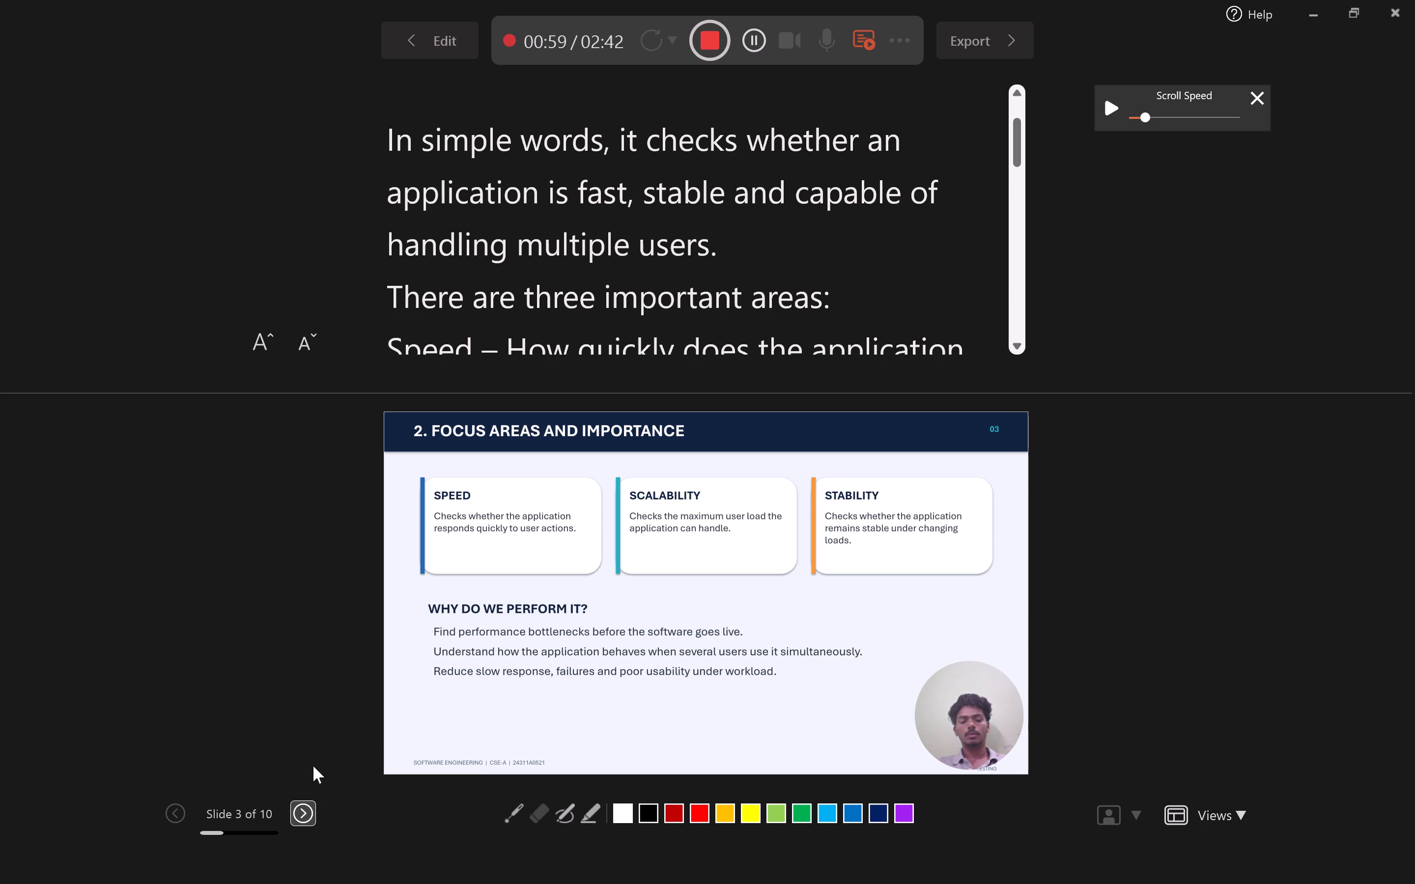
# Advance the recording to slide 4, Load Testing, and present it, scrolling its teleprompter notes manually to the end.
pyautogui.click(308, 813)
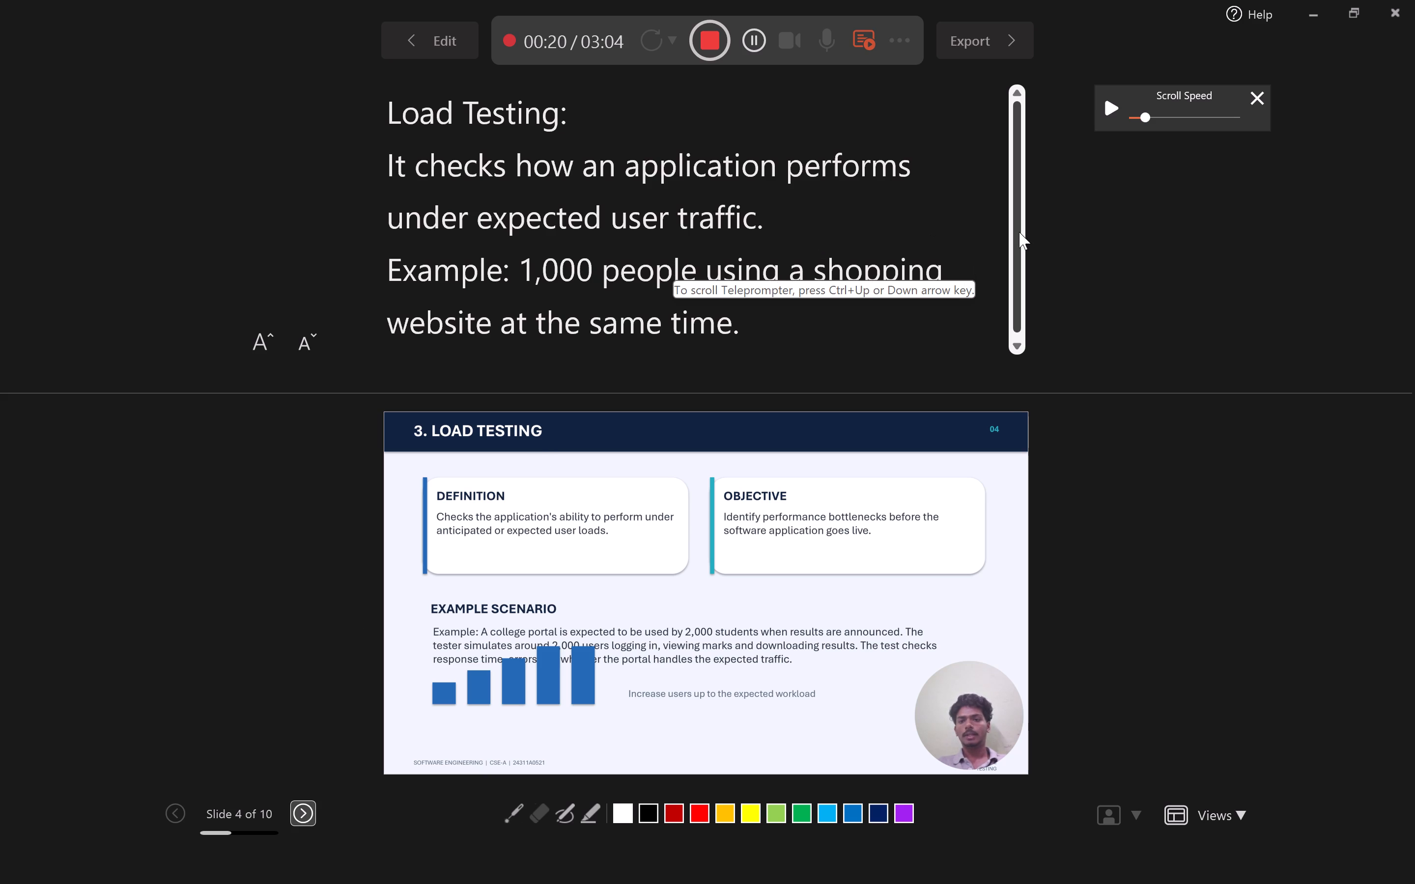
pyautogui.moveTo(1019, 233); pyautogui.dragTo(1031, 298)
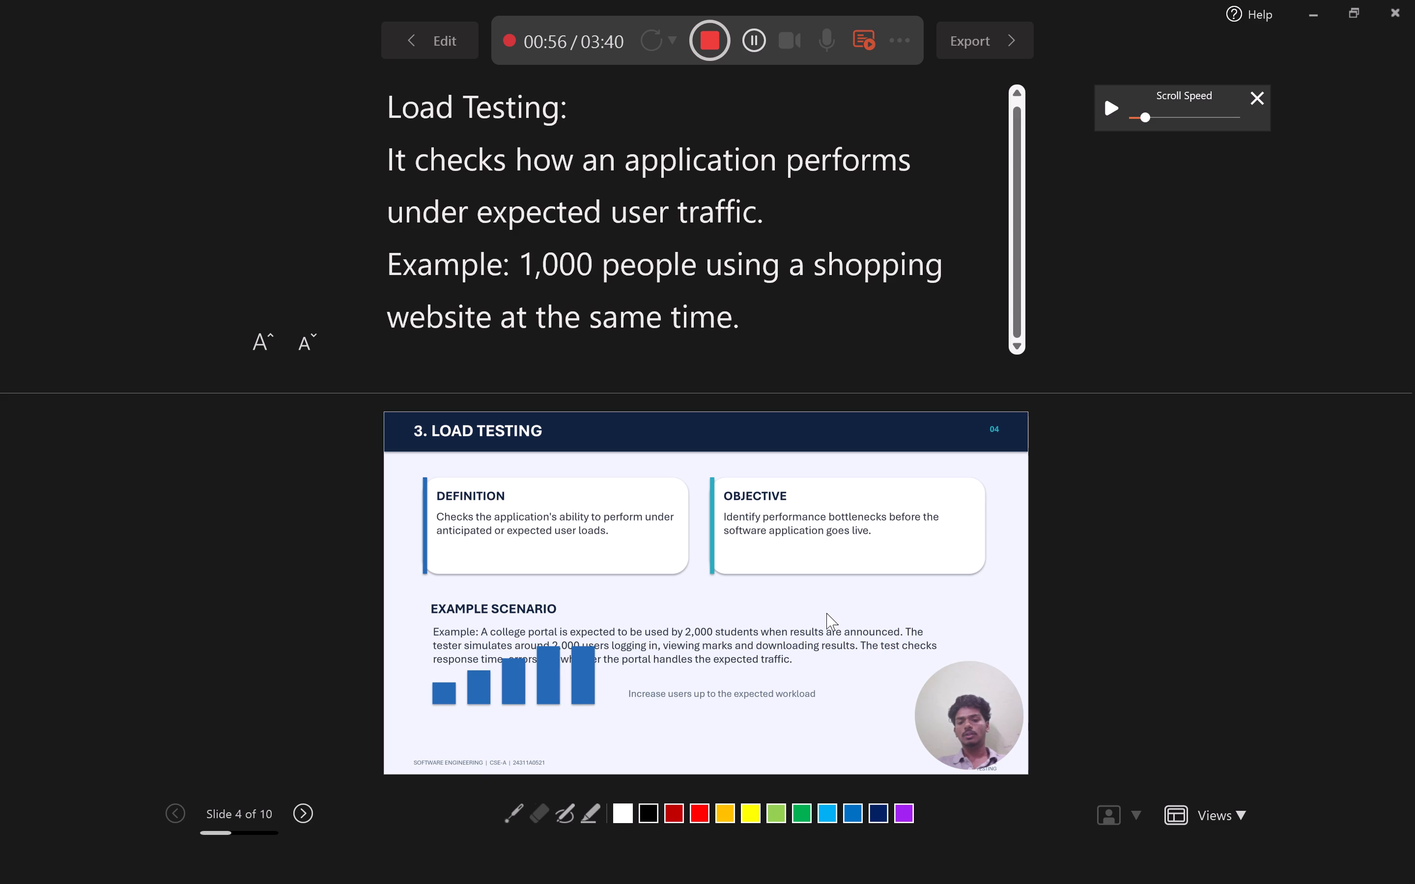
# Present slides 5 to 9 in order in the running recording, from Stress Testing and Spike Testing to Performance Testing Tools.
pyautogui.click(305, 811)
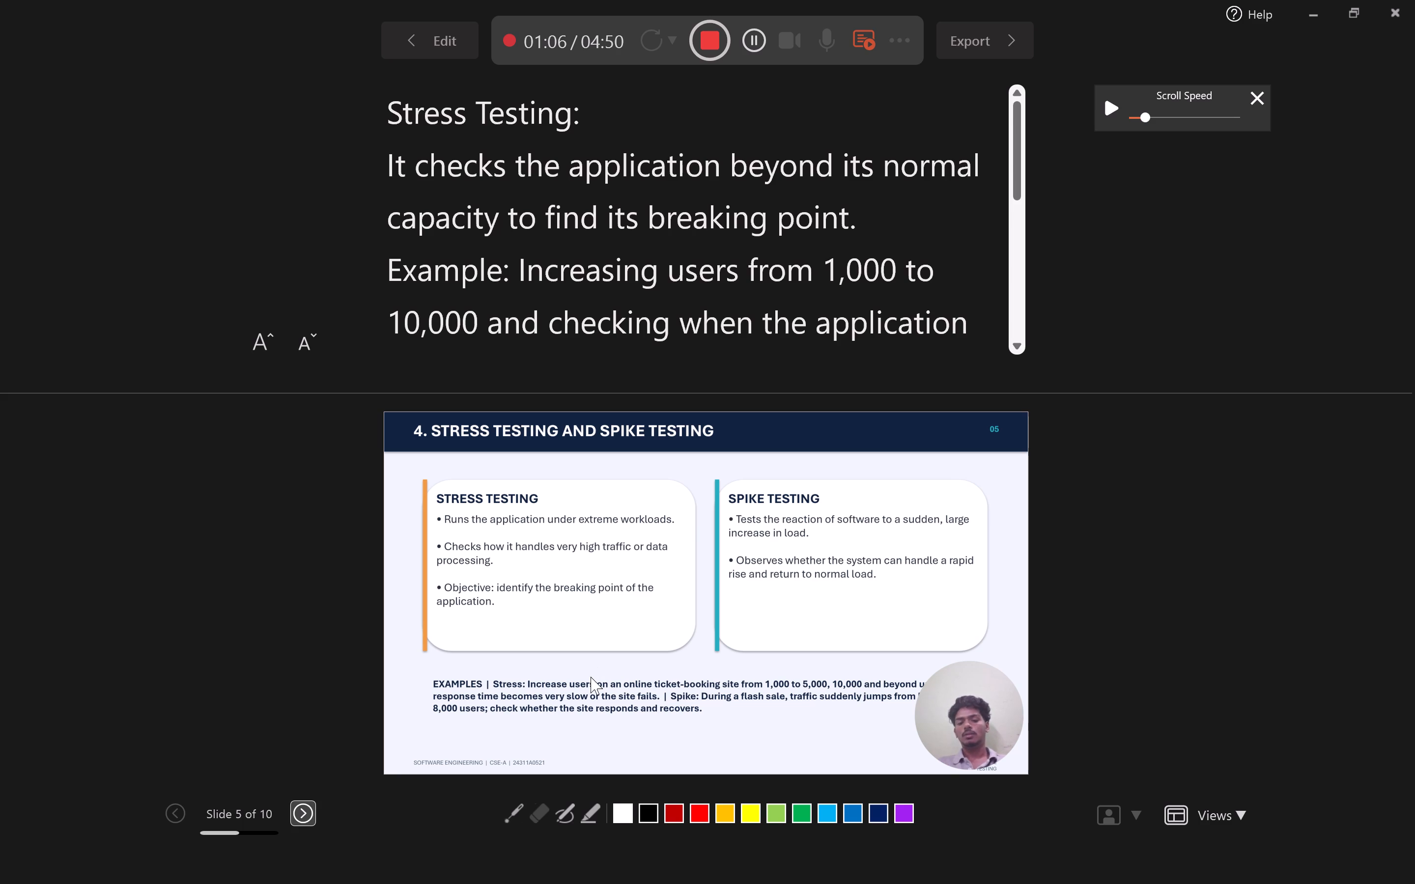
pyautogui.click(302, 813)
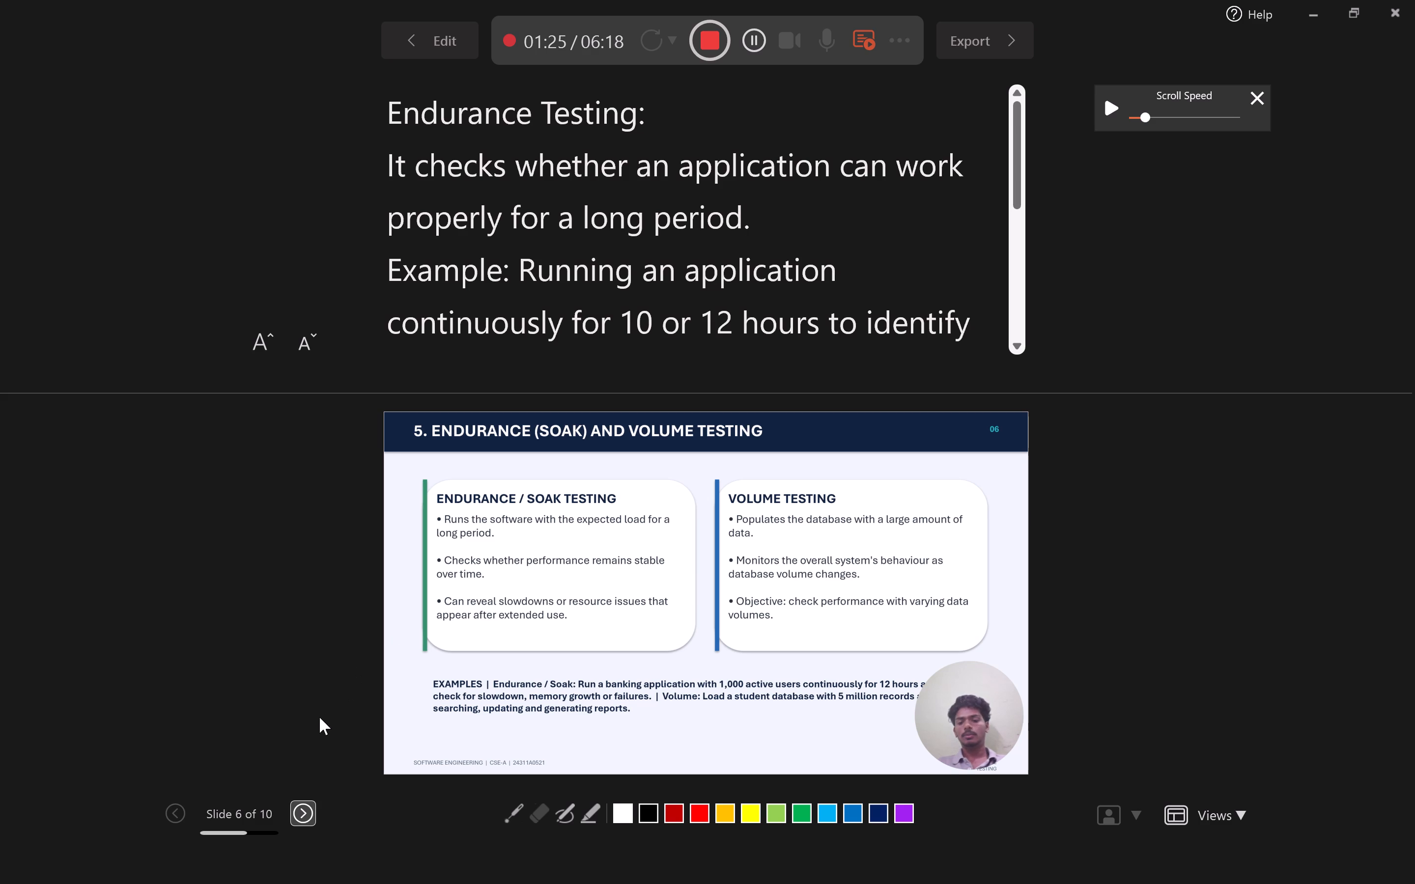
pyautogui.click(296, 821)
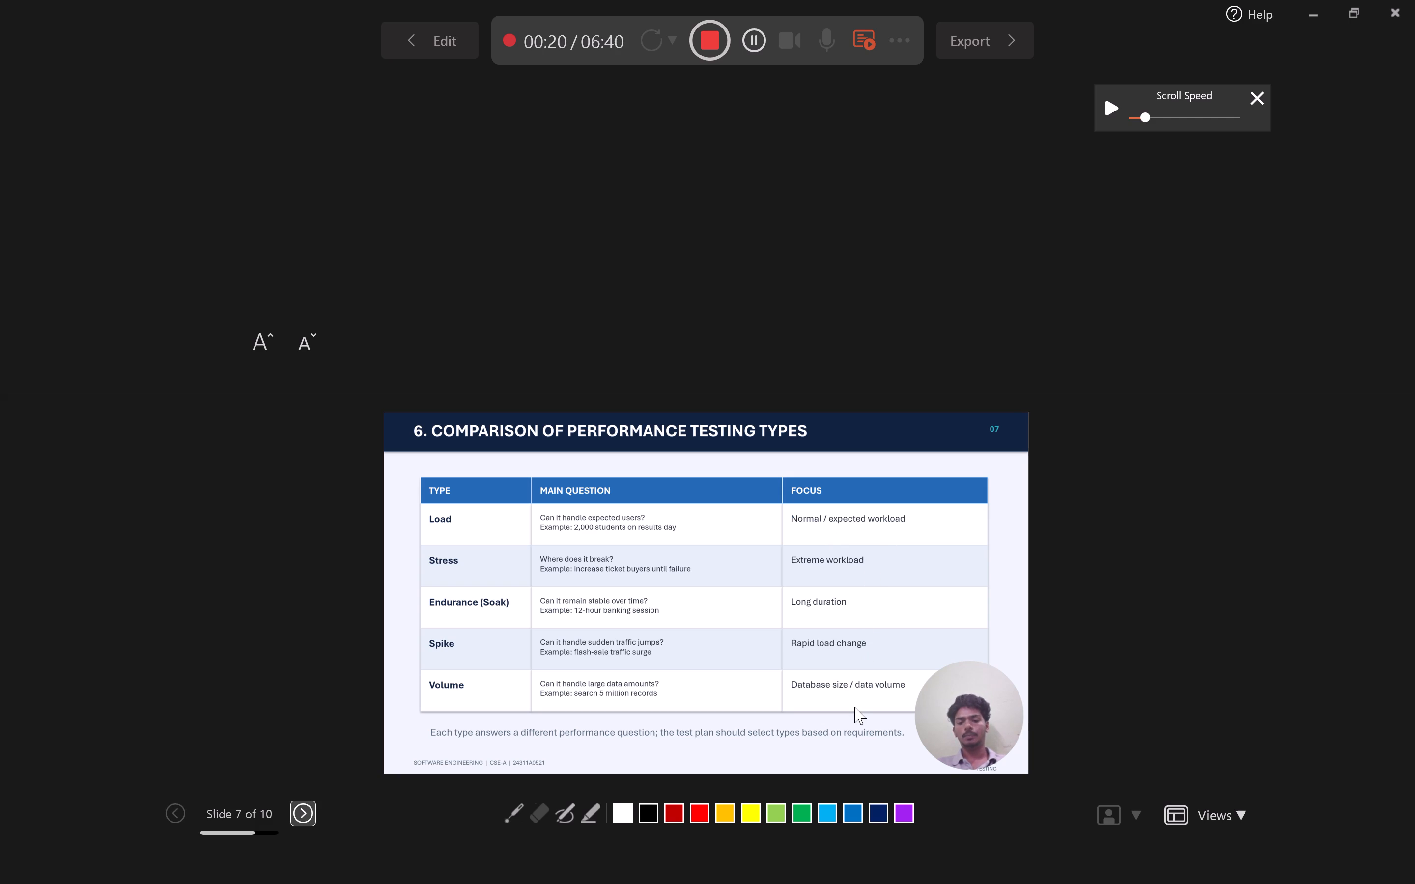
pyautogui.click(294, 818)
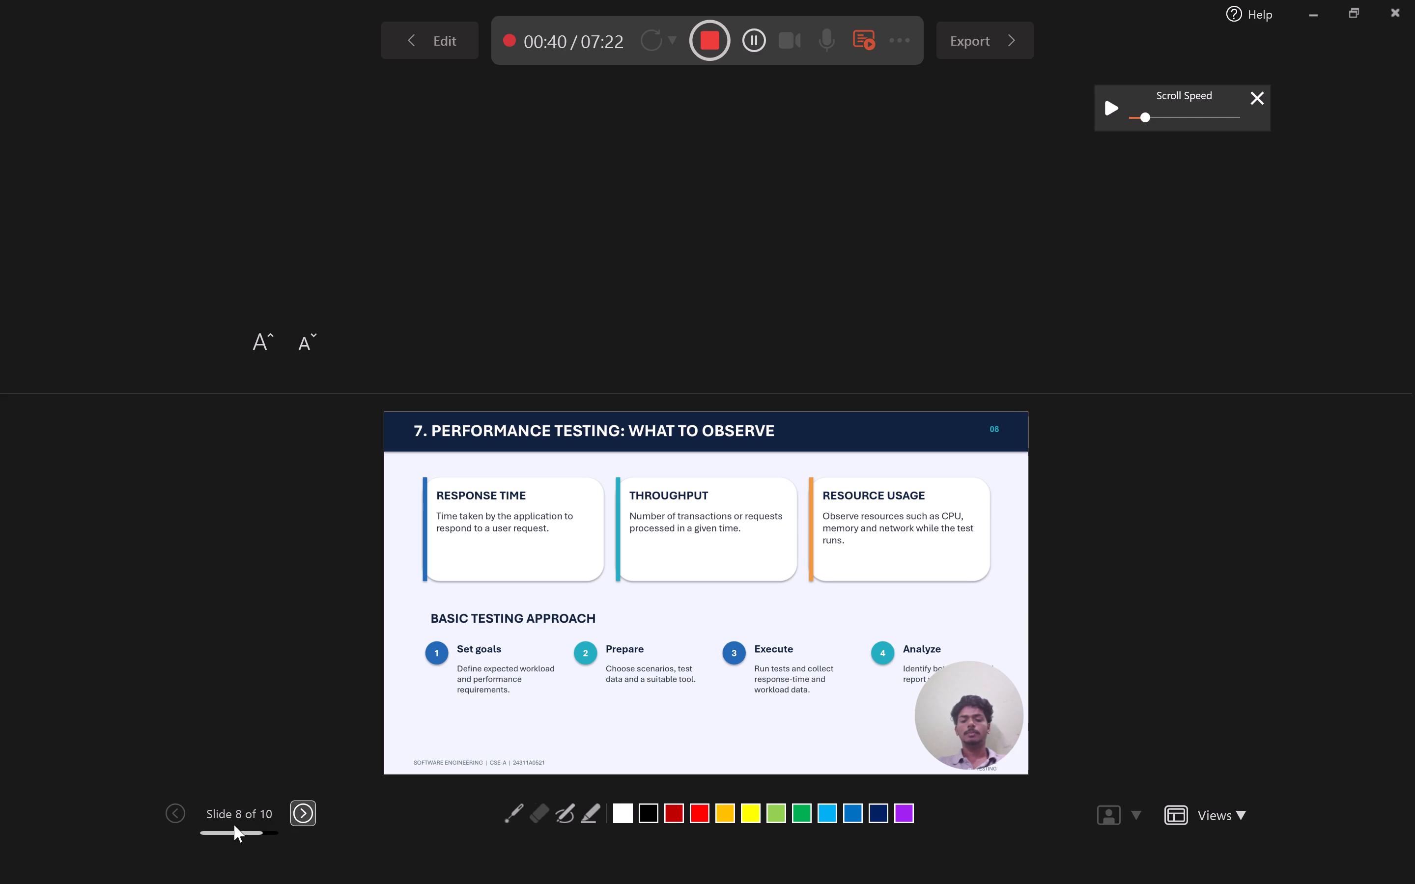
pyautogui.click(298, 807)
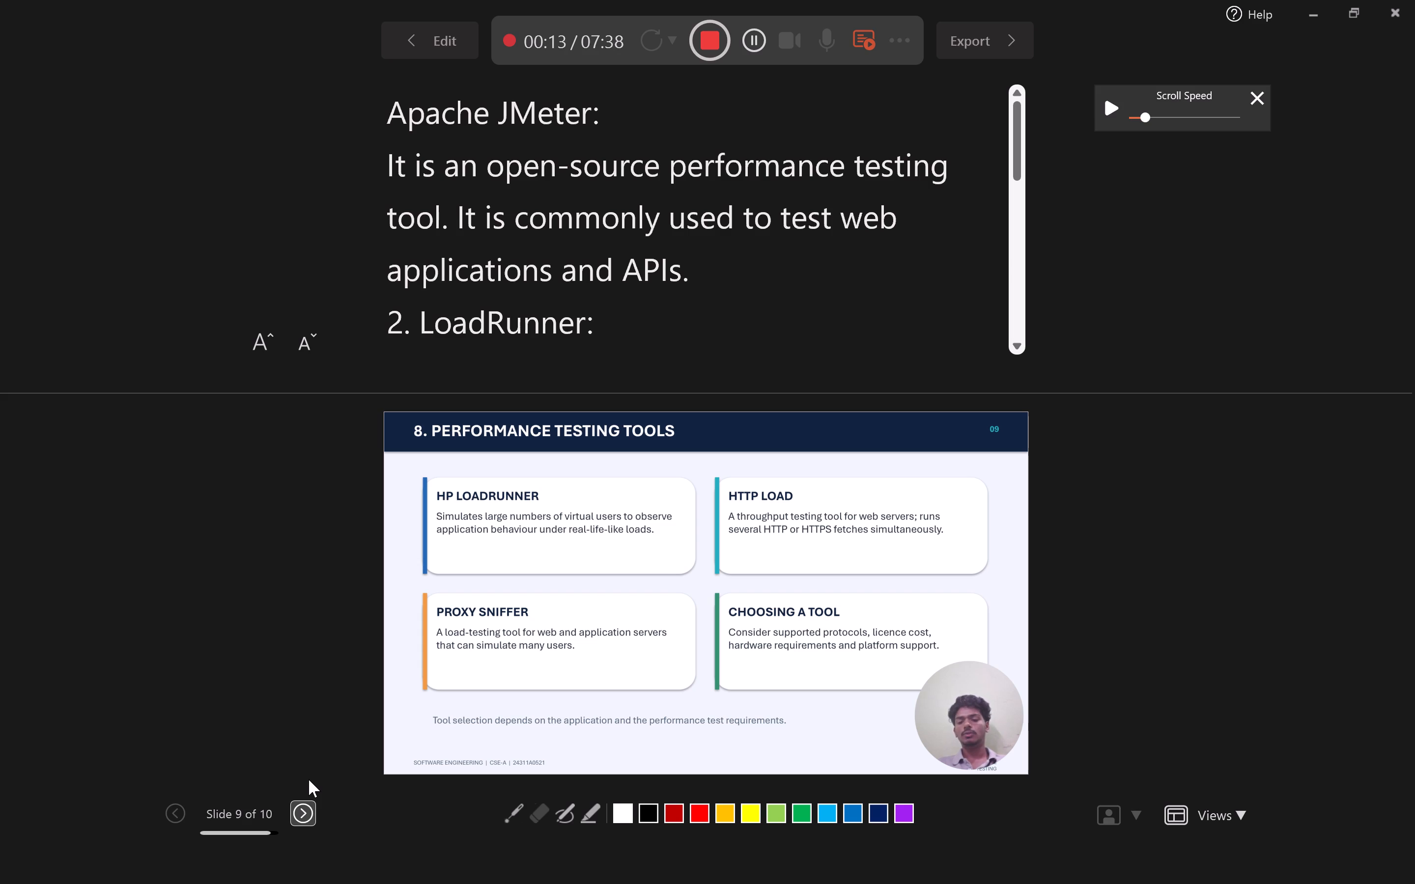
# Present slide 10, Conclusion, scrolling its teleprompter notes manually down to the closing thank-you line, and stop the recording.
pyautogui.click(309, 808)
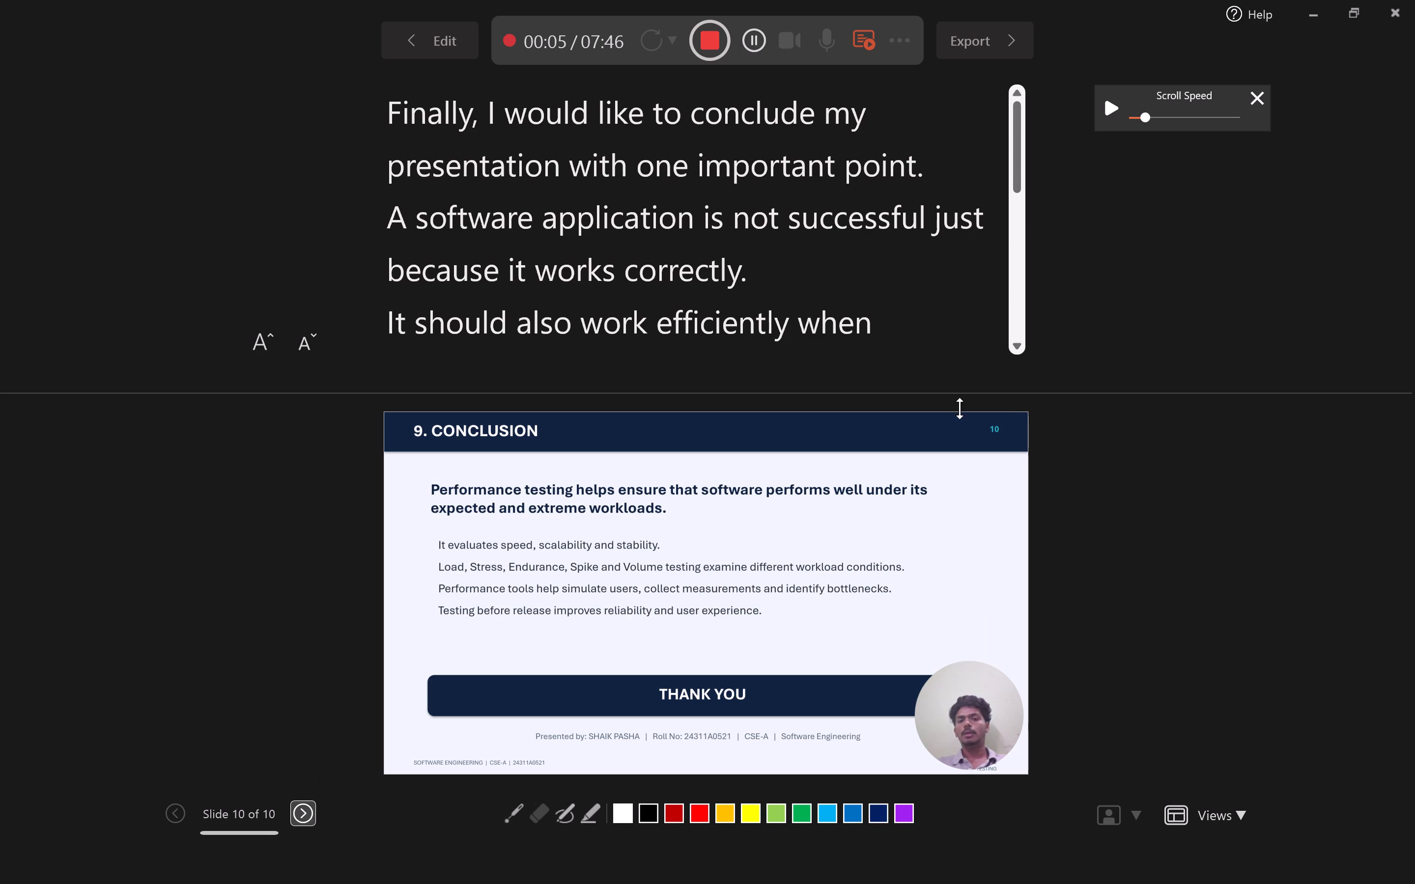
pyautogui.moveTo(1017, 186); pyautogui.dragTo(1024, 230)
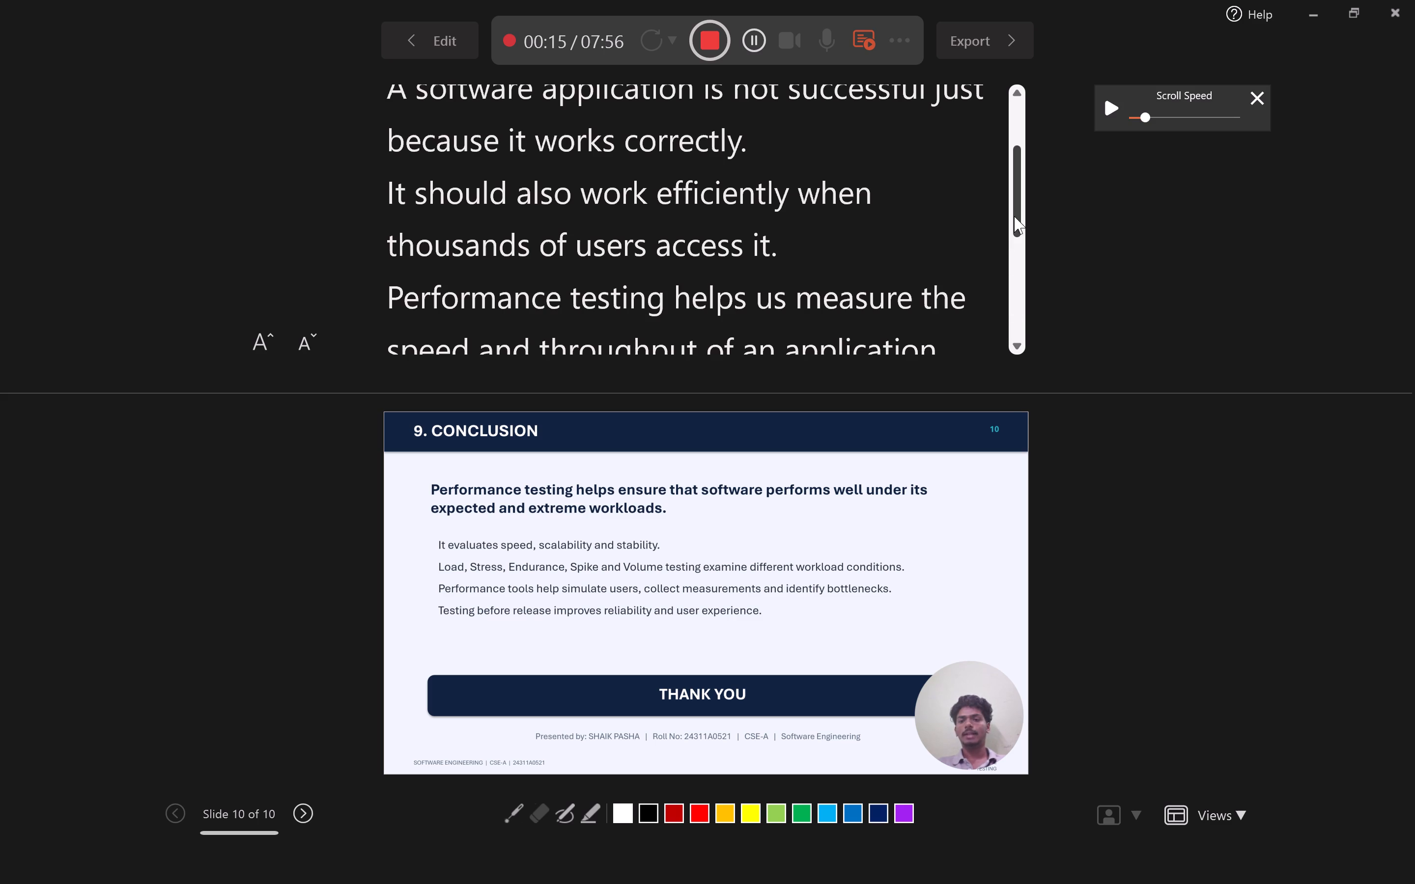
pyautogui.moveTo(1016, 216); pyautogui.dragTo(1052, 289)
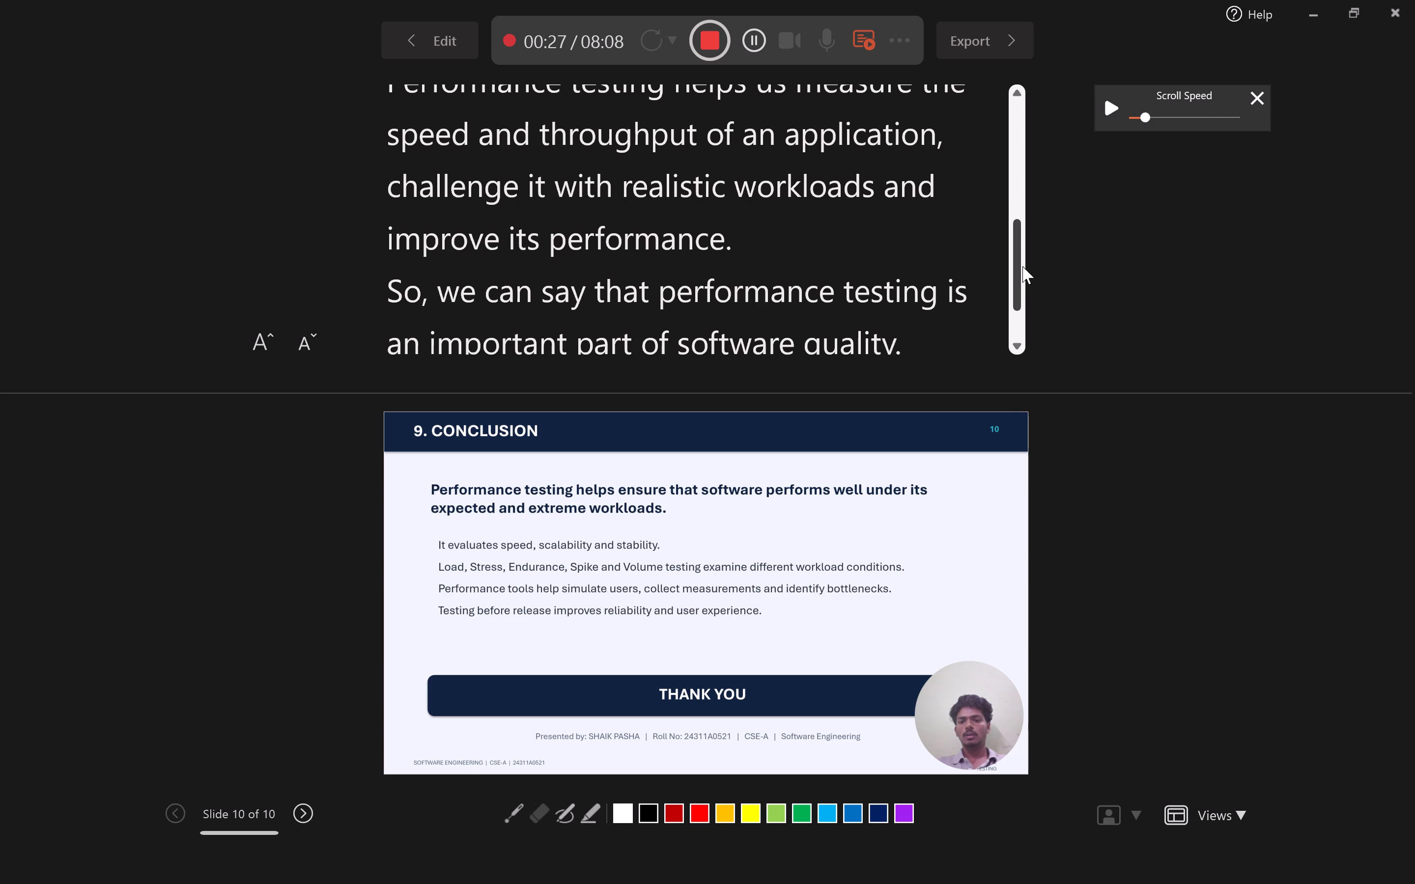
pyautogui.moveTo(1008, 264); pyautogui.dragTo(1022, 316)
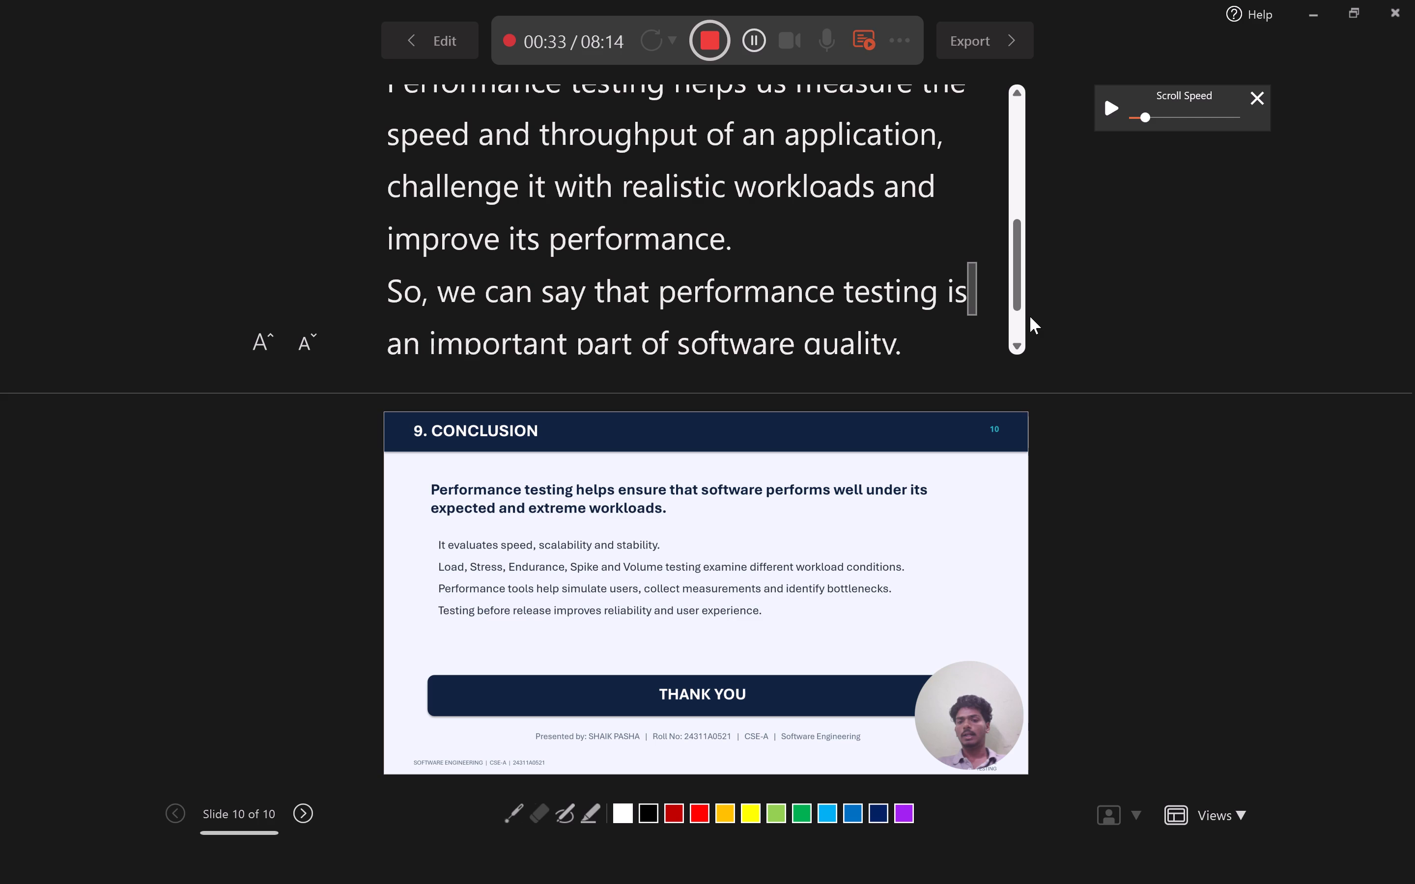
pyautogui.moveTo(1015, 301); pyautogui.dragTo(1032, 358)
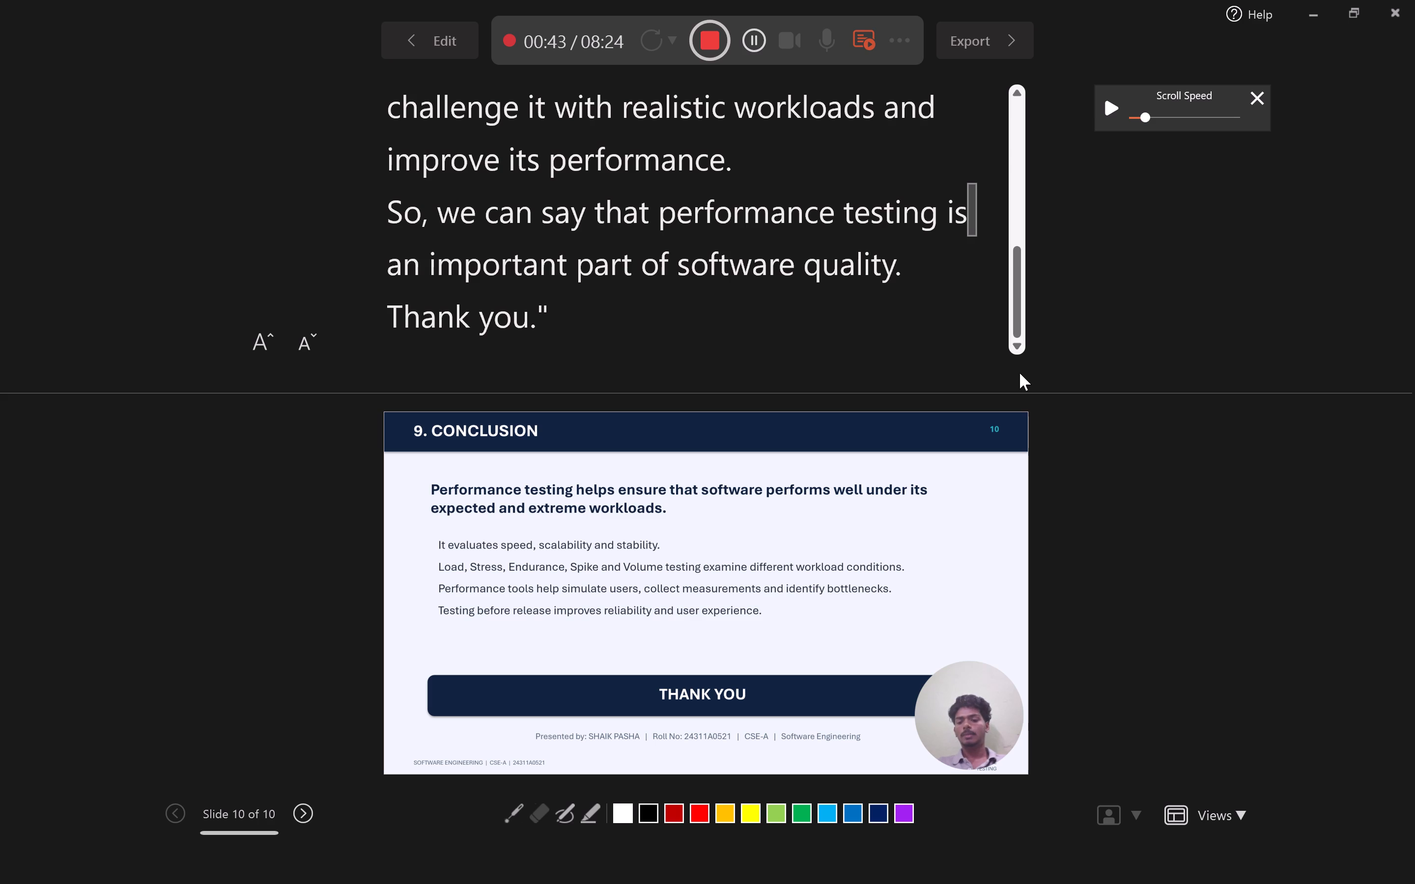
pyautogui.click(723, 51)
pyautogui.click(711, 43)
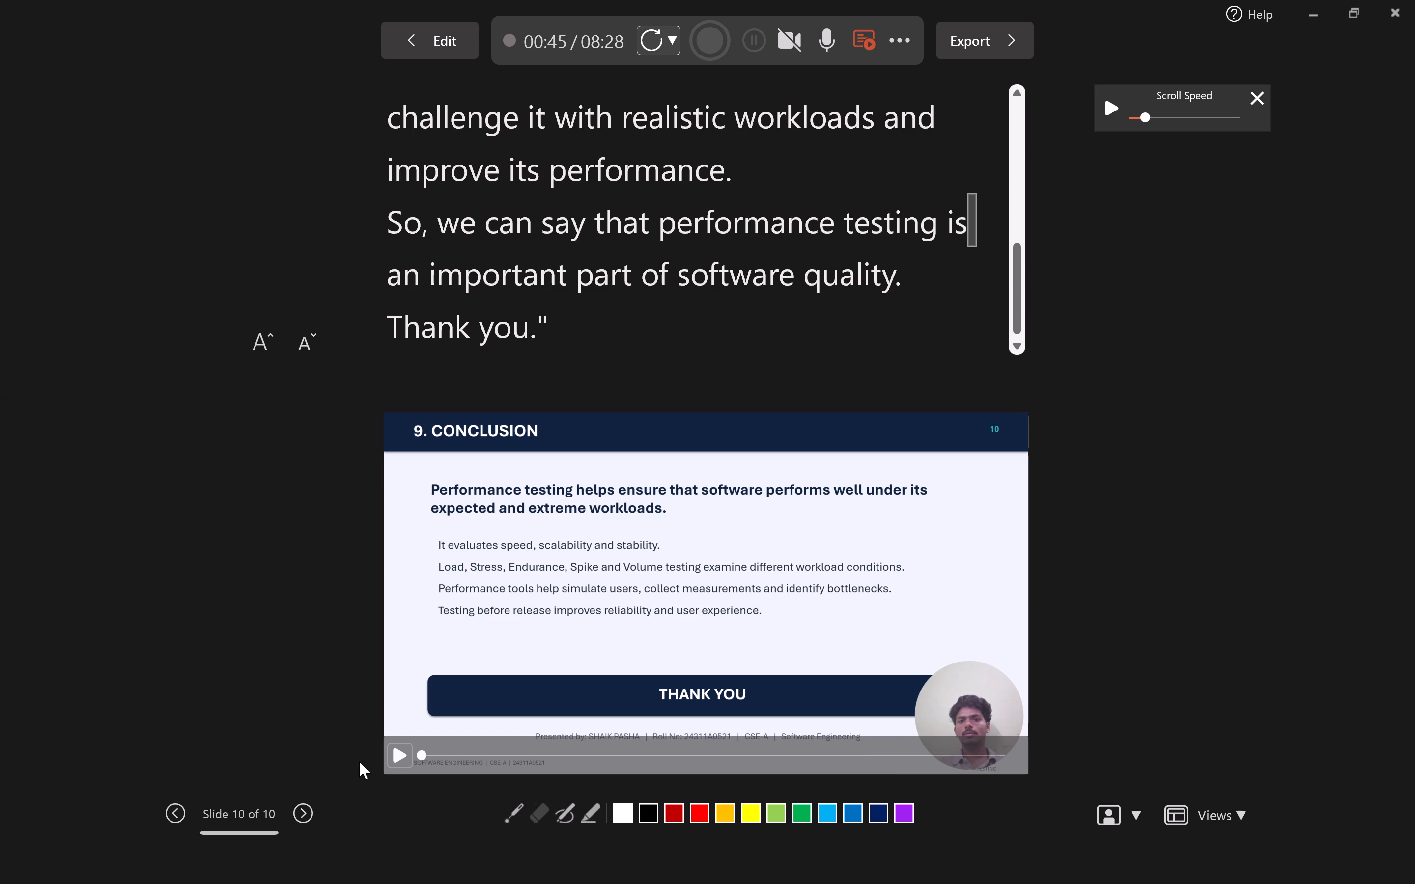
# Play back the first few seconds of the recorded take on the Conclusion slide and pause it.
pyautogui.click(396, 749)
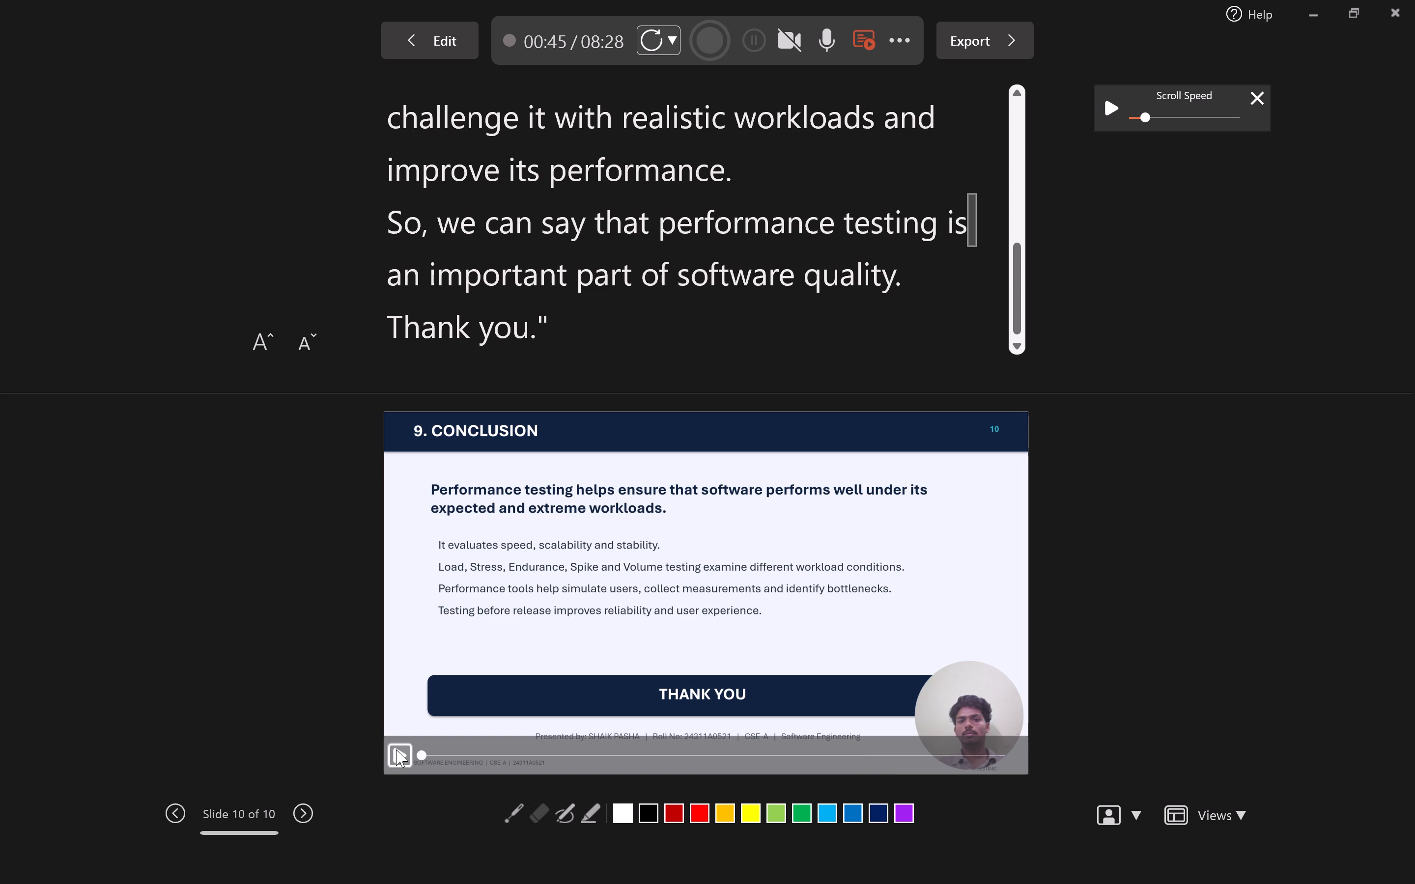
pyautogui.click(396, 749)
pyautogui.click(396, 749)
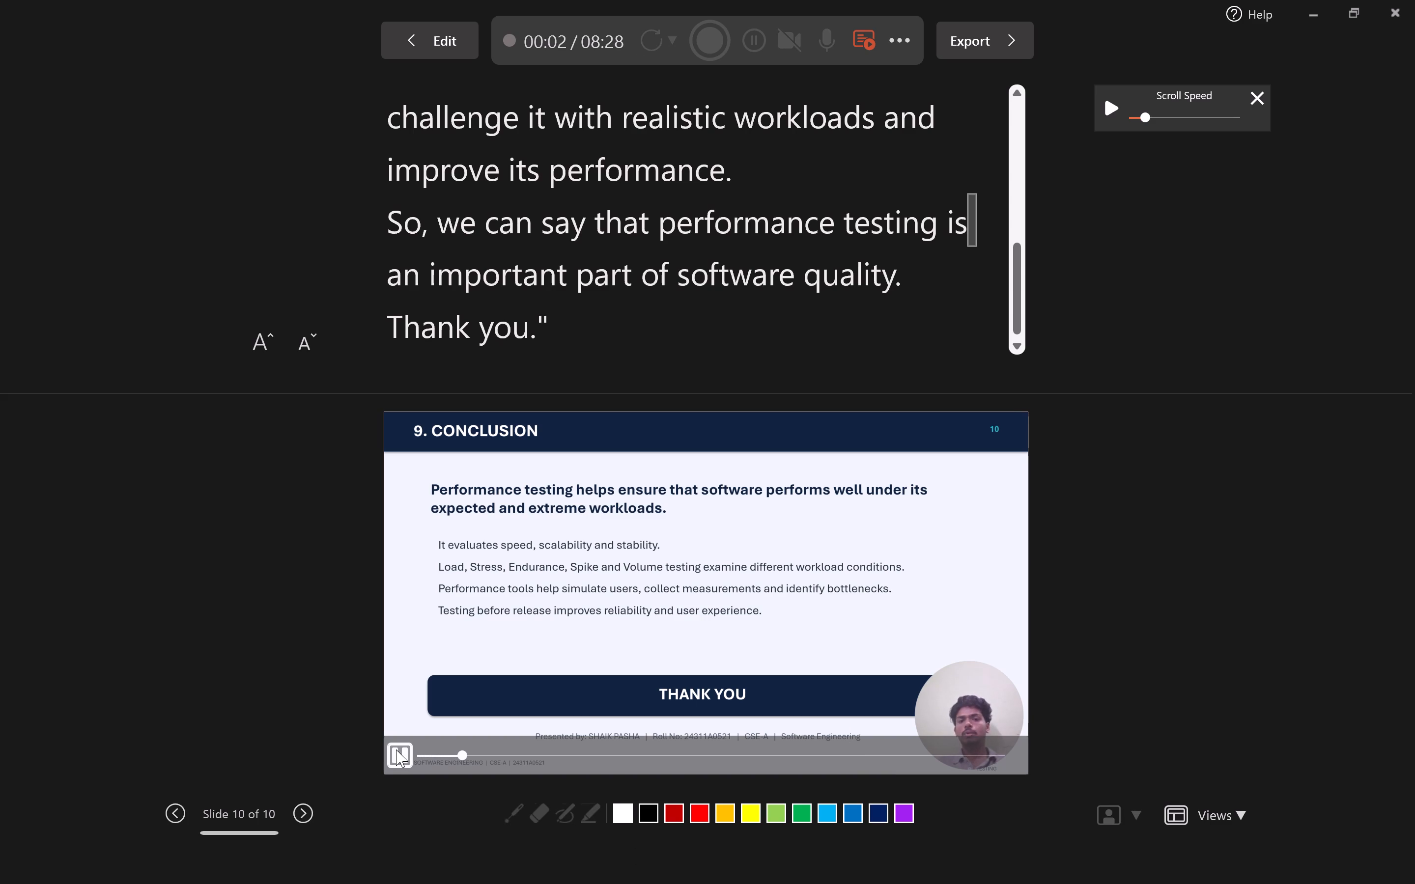
pyautogui.click(396, 749)
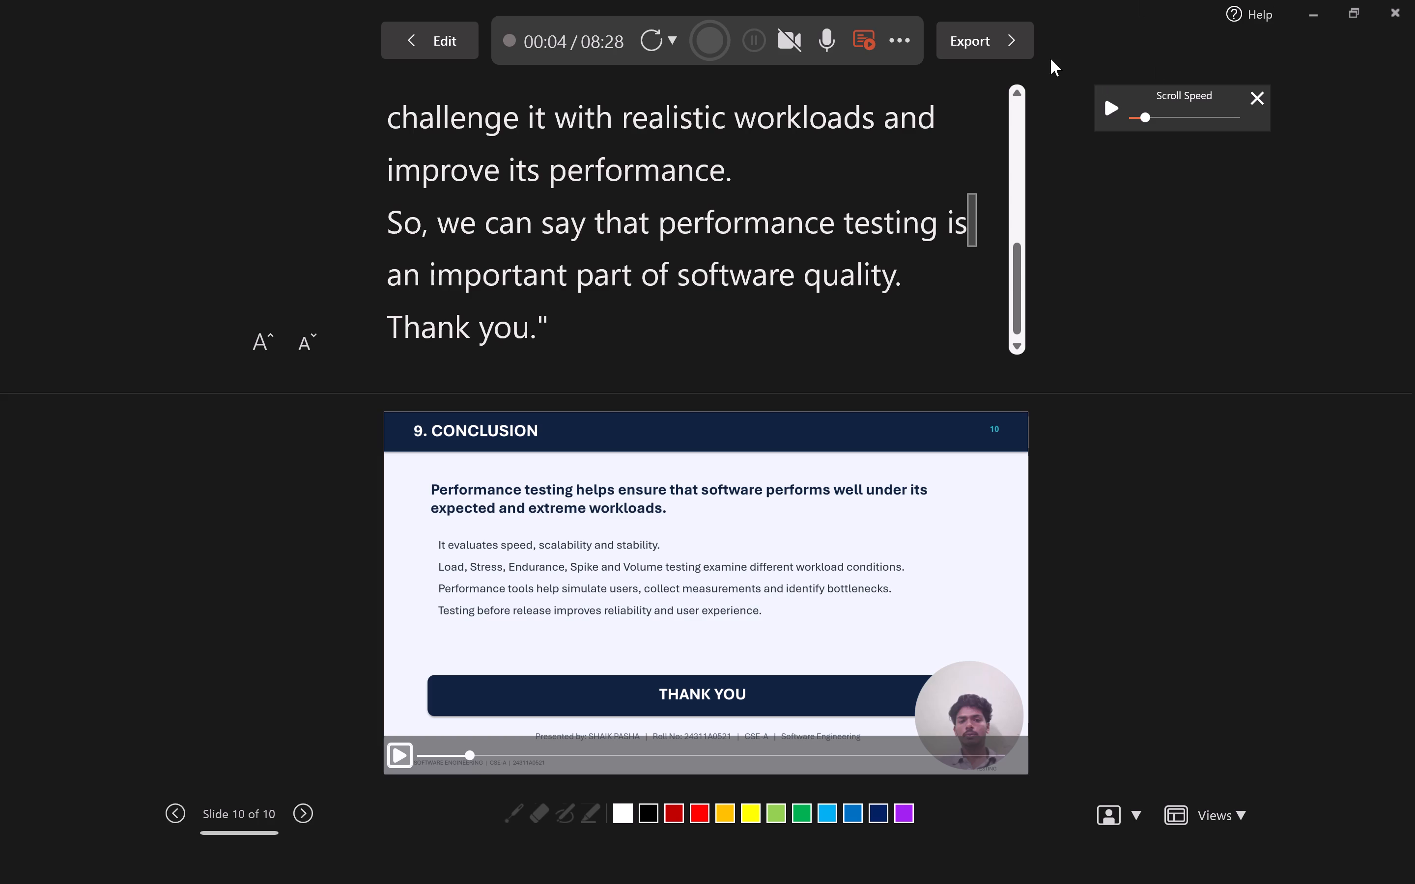
# Export the recorded presentation as an MP4 video in Full HD (1080p), keeping the suggested file name and location.
pyautogui.click(1007, 44)
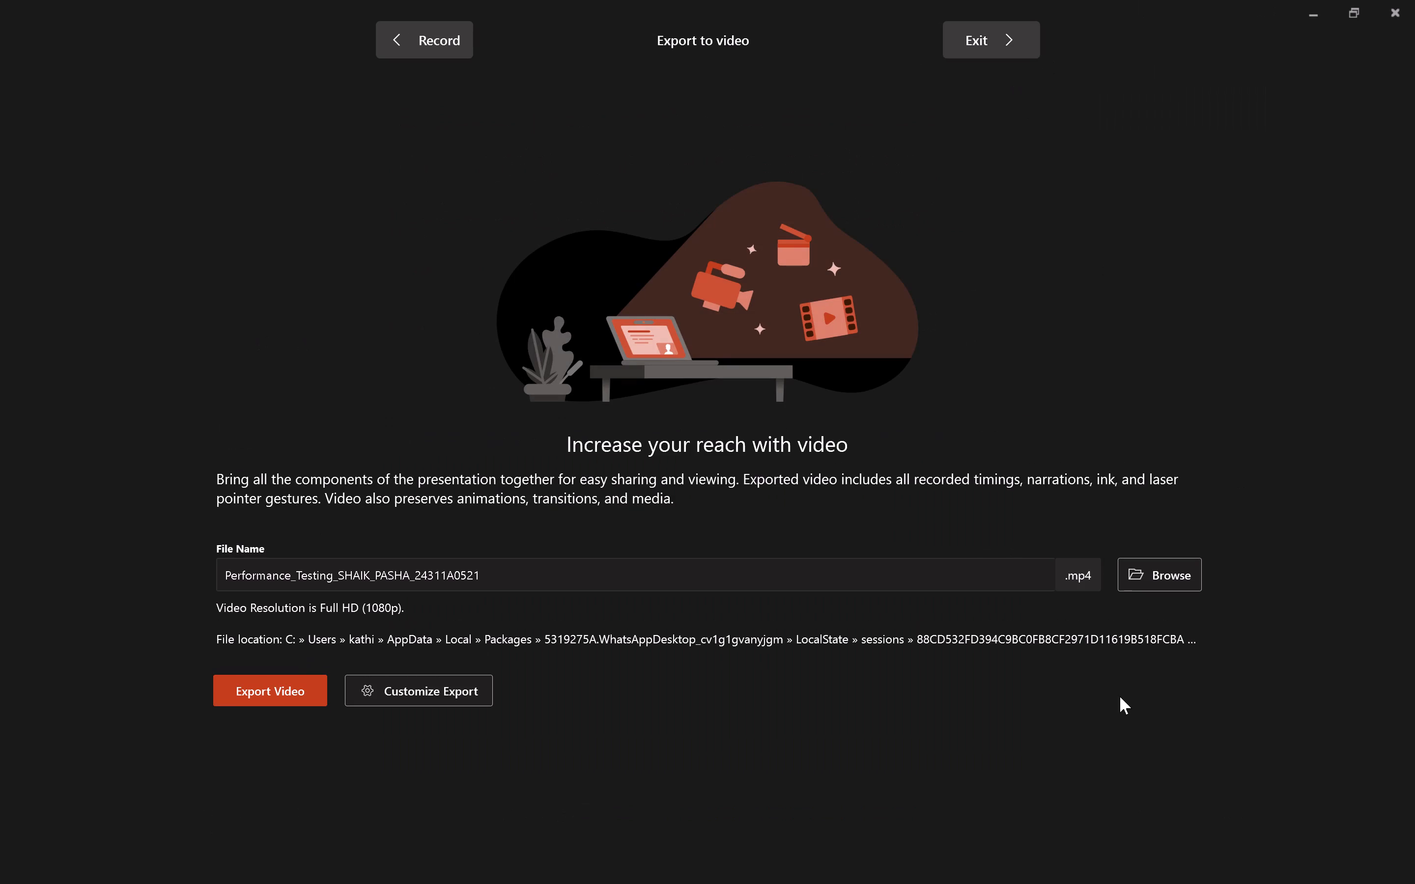
pyautogui.click(287, 687)
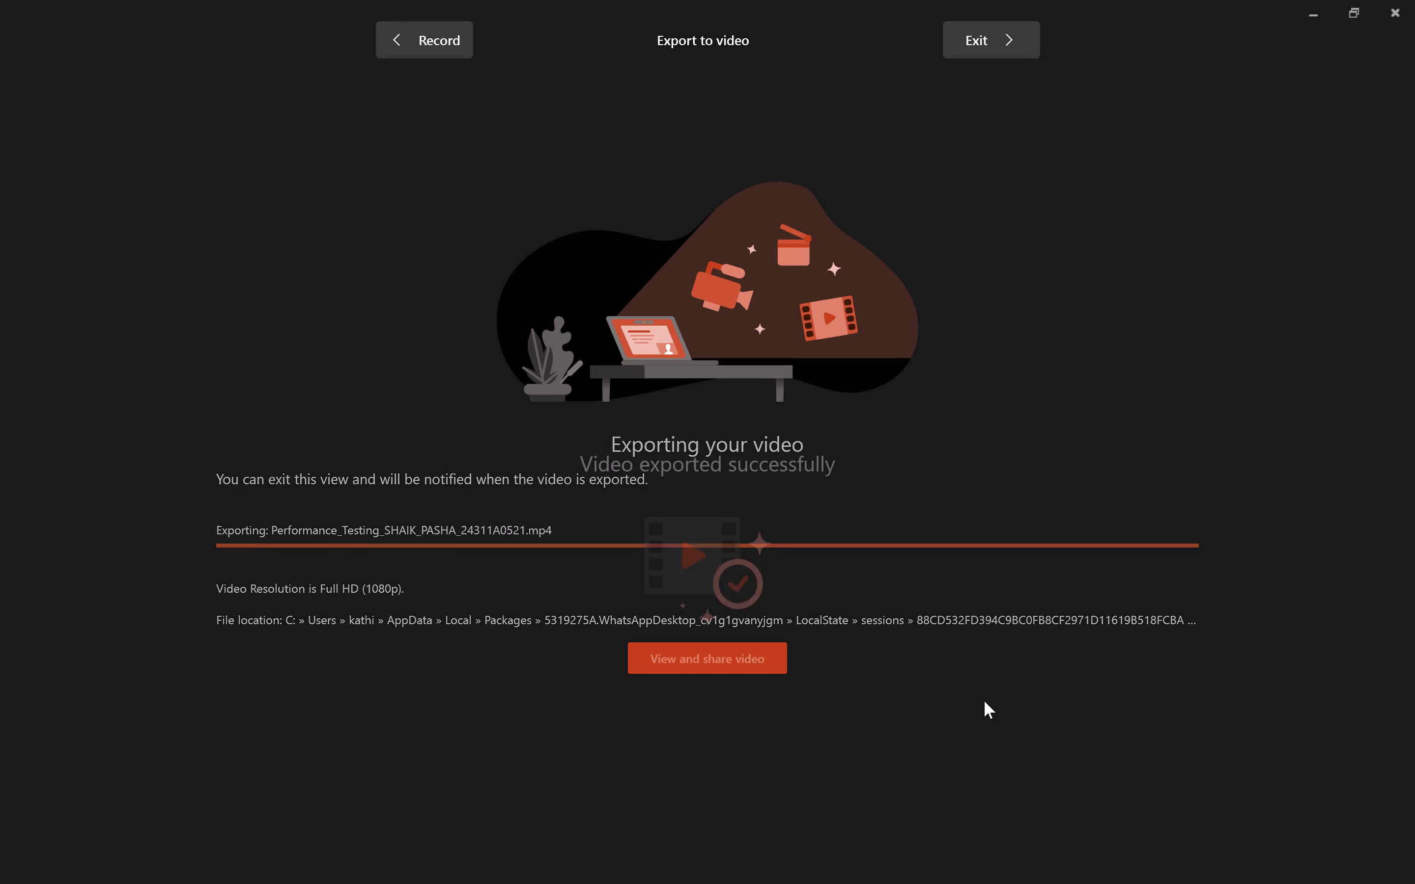
# Open the exported video in Media Player, allowing its location, review the title slide's opening, switch to the mini player and close it.
pyautogui.click(724, 664)
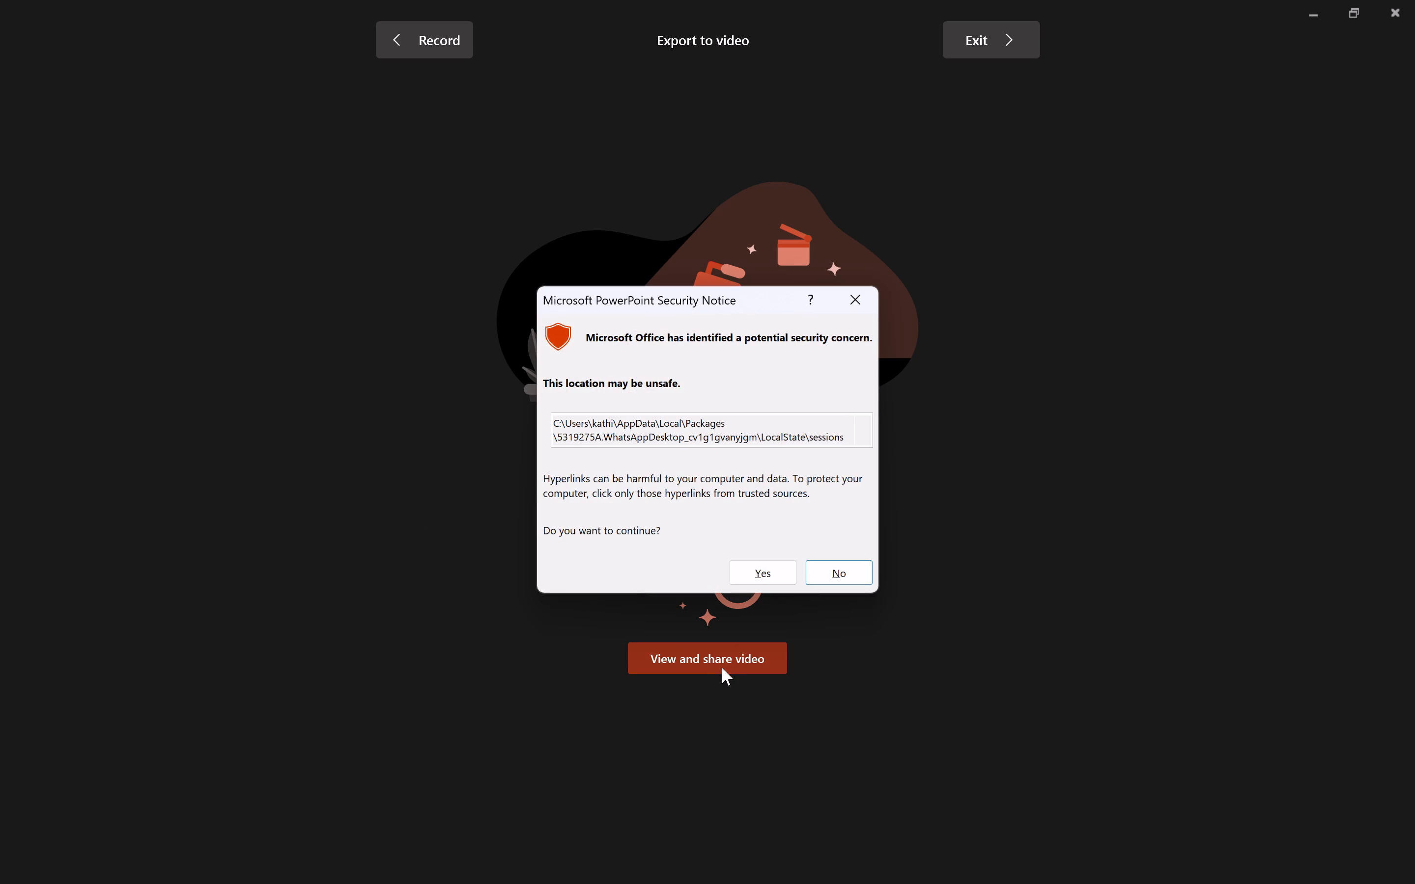
pyautogui.click(765, 578)
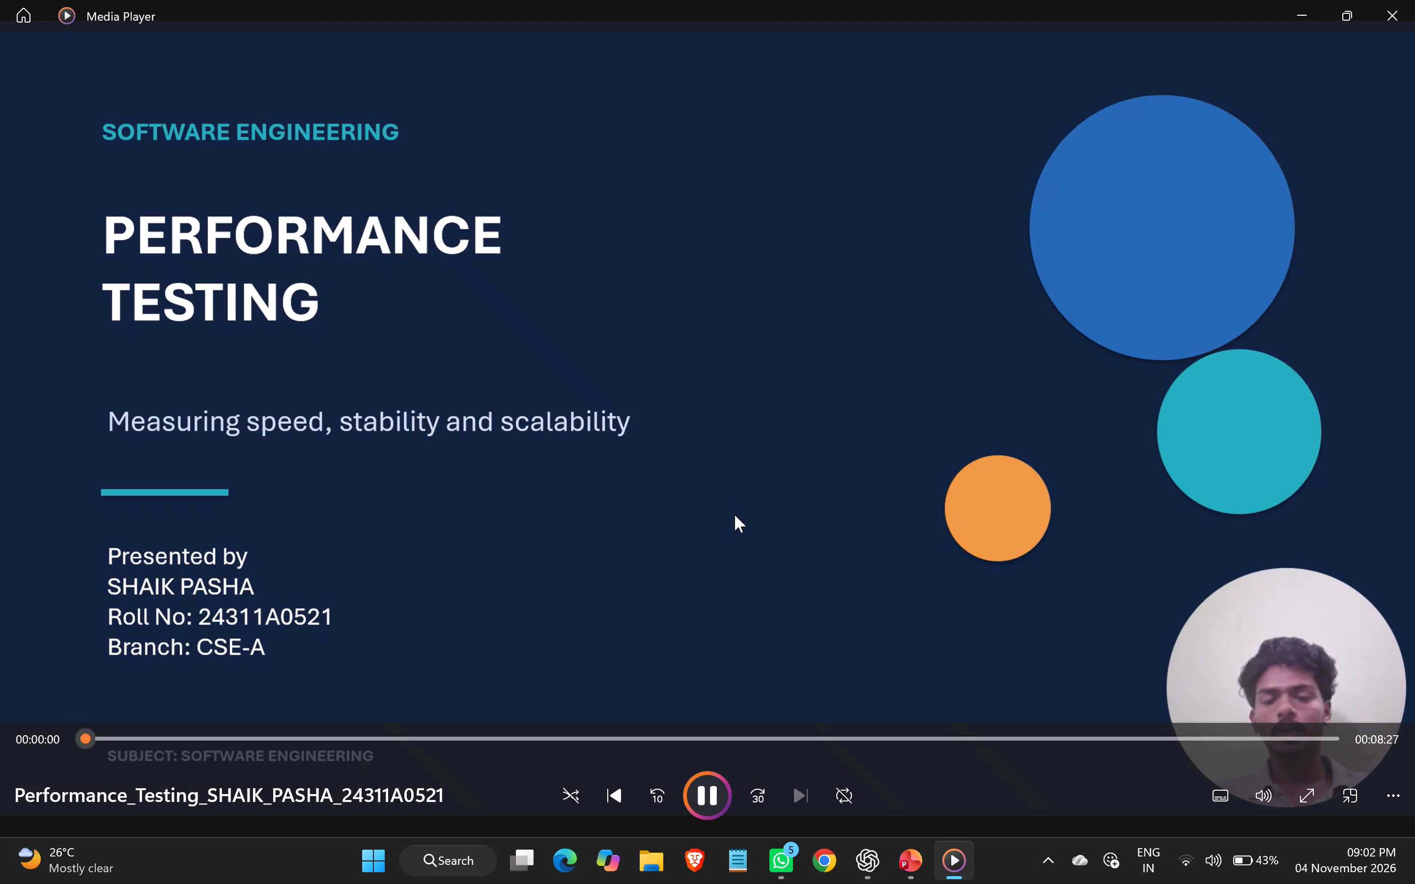
pyautogui.click(855, 542)
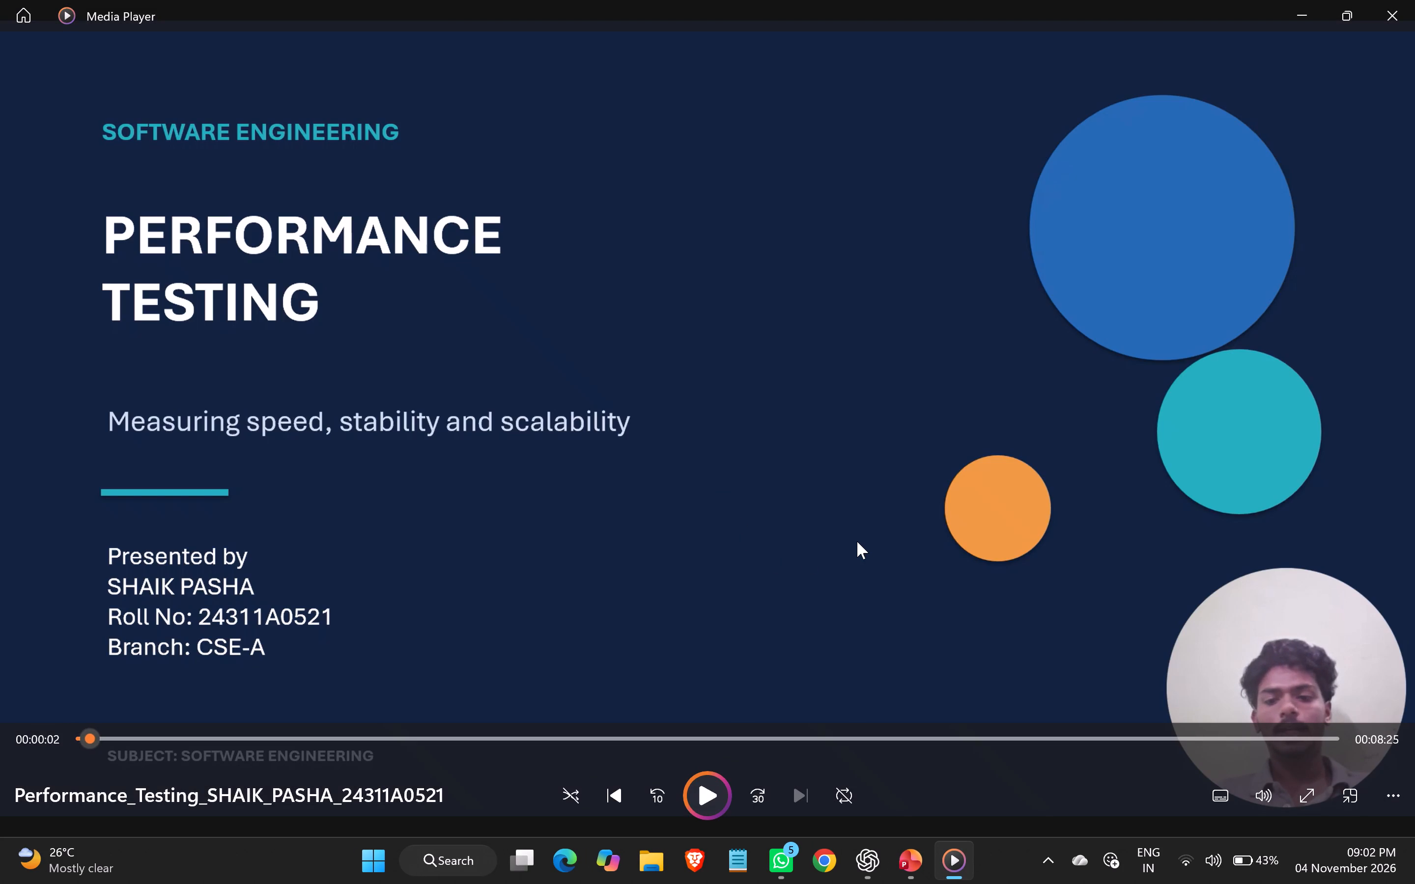
pyautogui.click(857, 541)
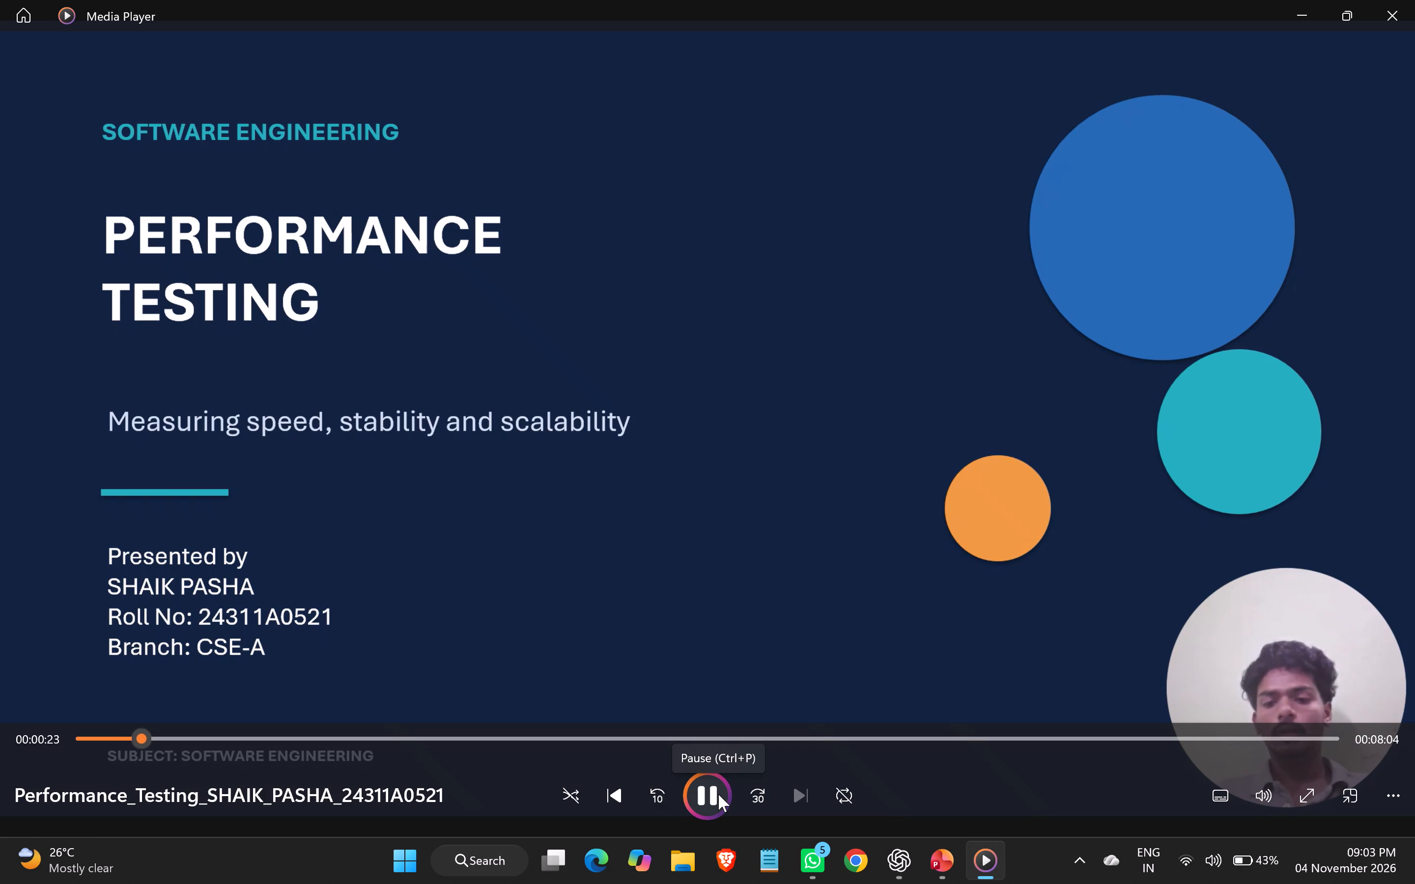
pyautogui.click(718, 794)
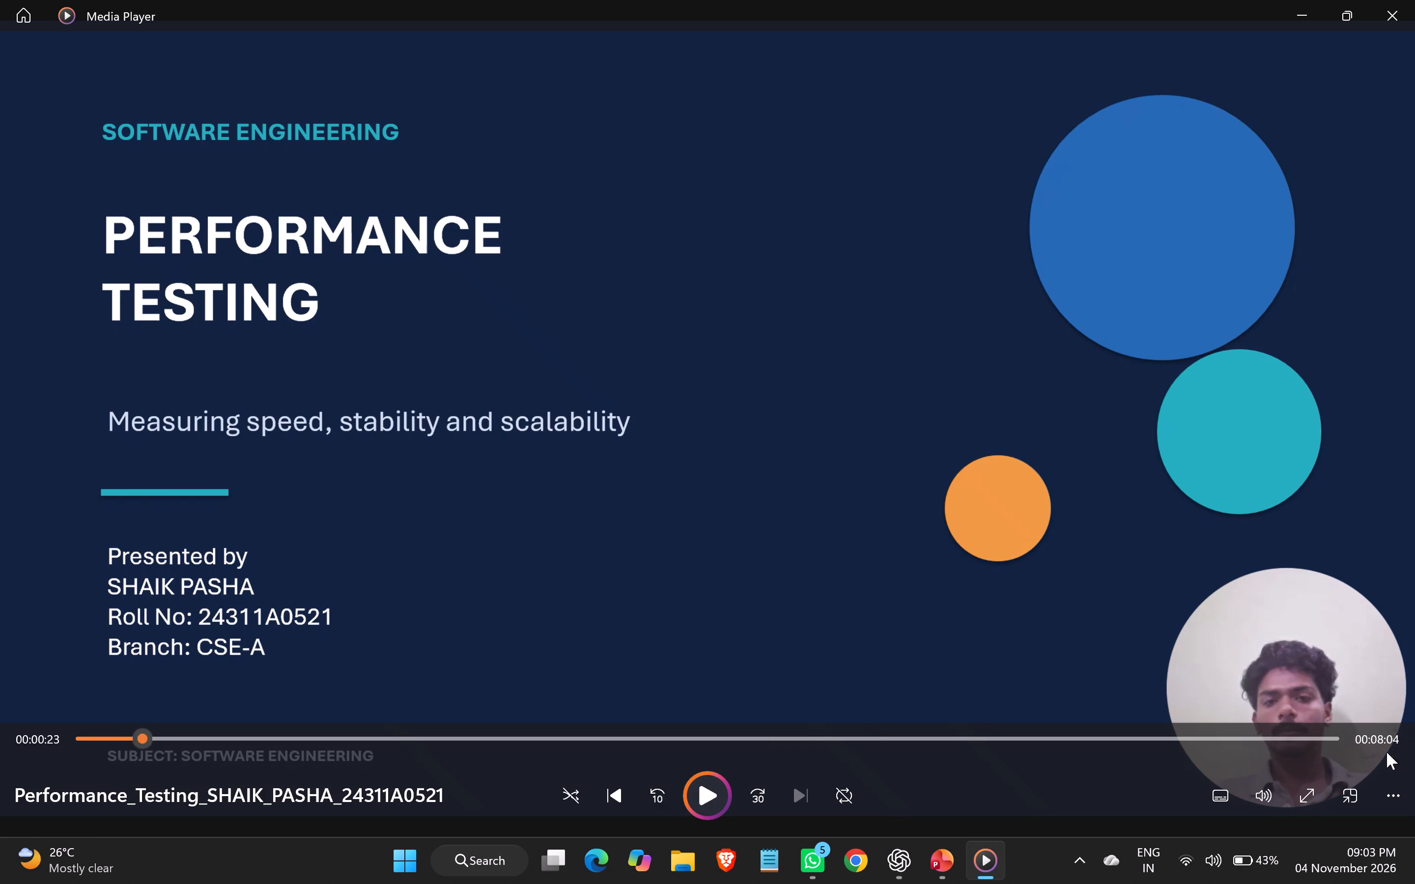
pyautogui.click(1344, 800)
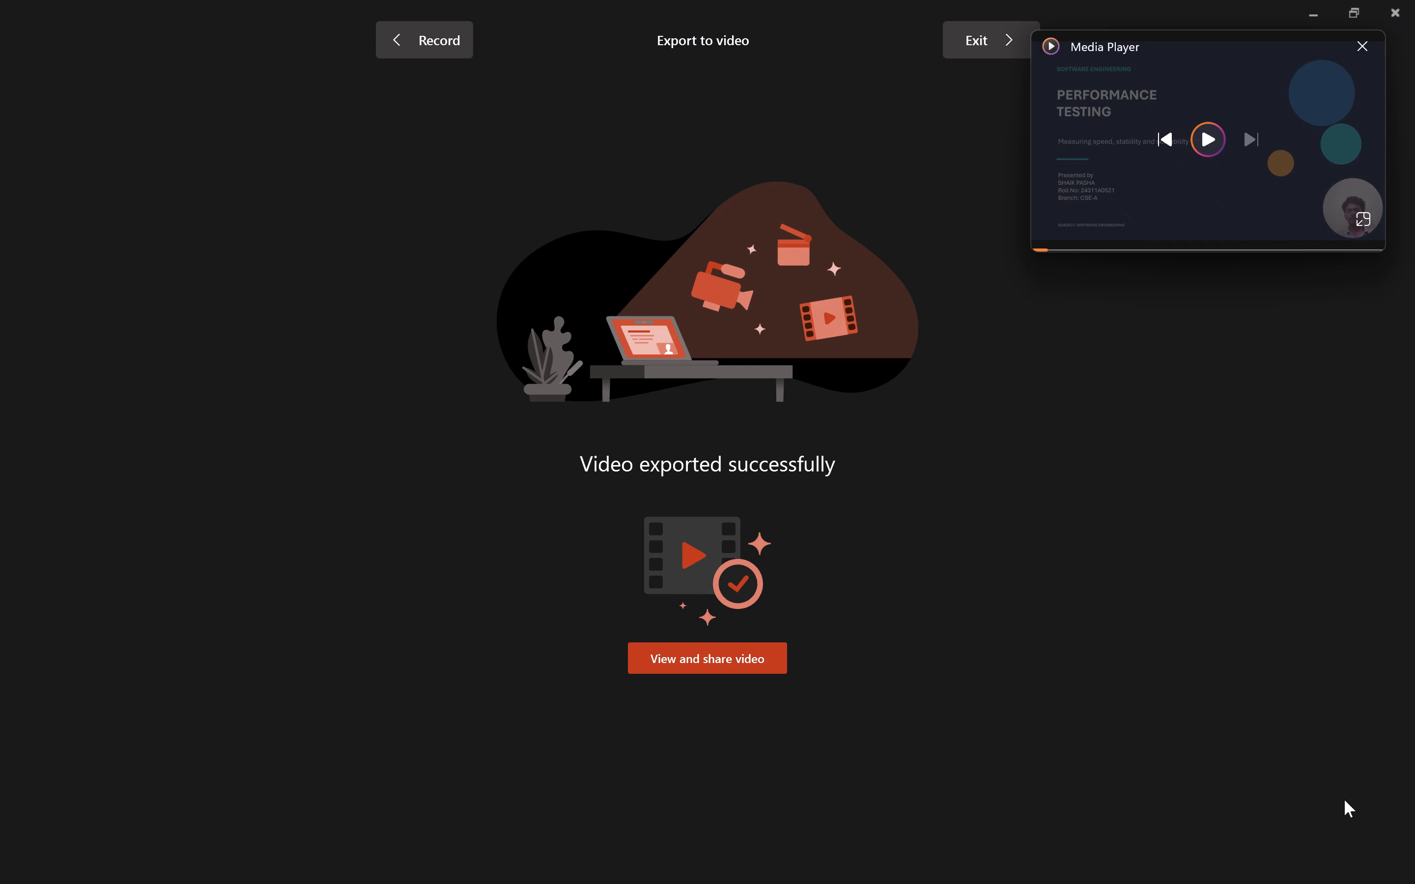
pyautogui.click(767, 663)
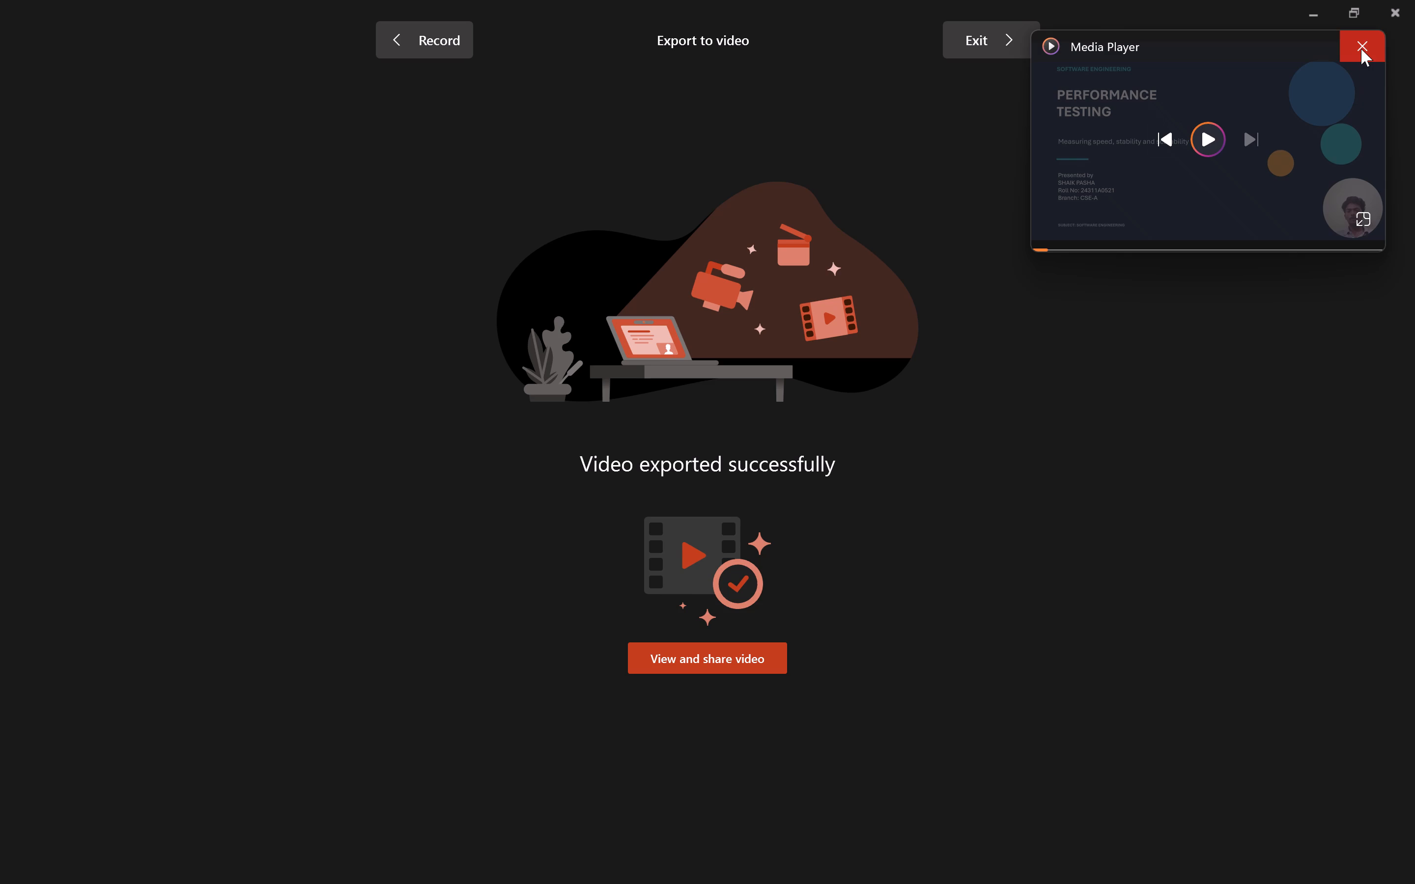
pyautogui.click(1361, 49)
# Leave the video export view and the slide show to return to the normal editing view.
pyautogui.click(1299, 13)
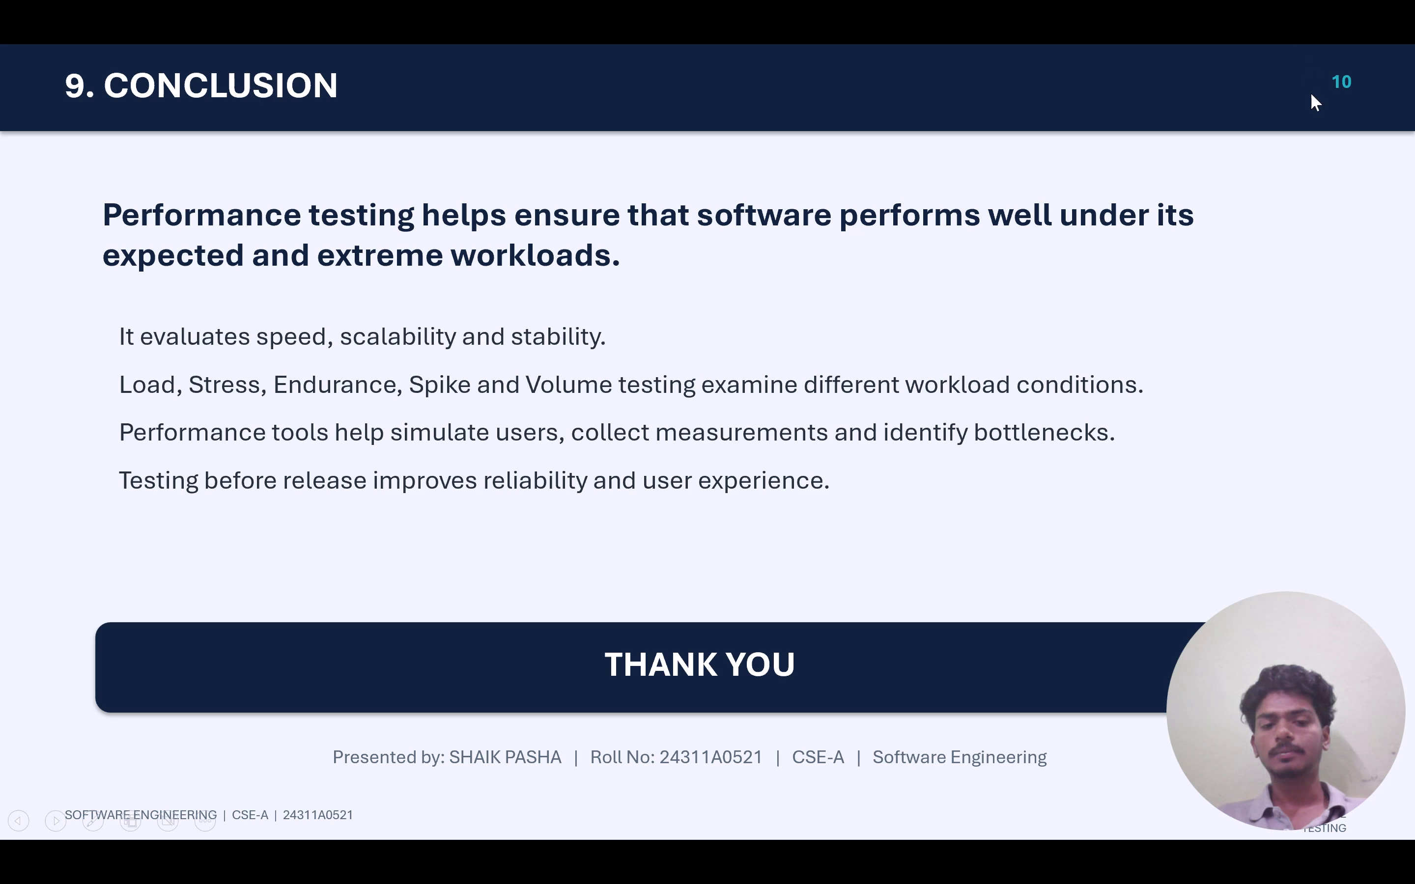
pyautogui.press('Escape')
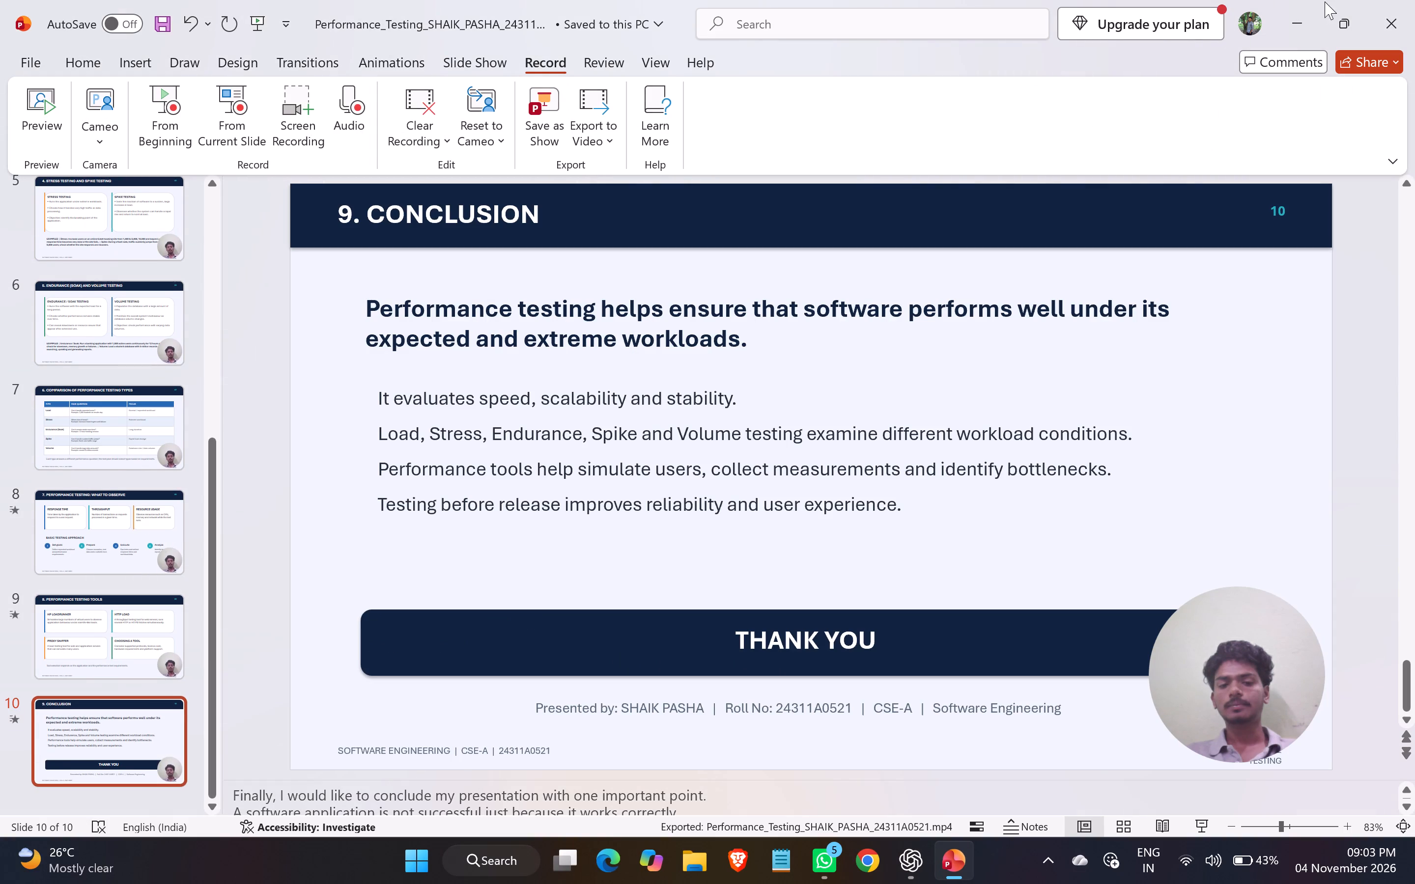
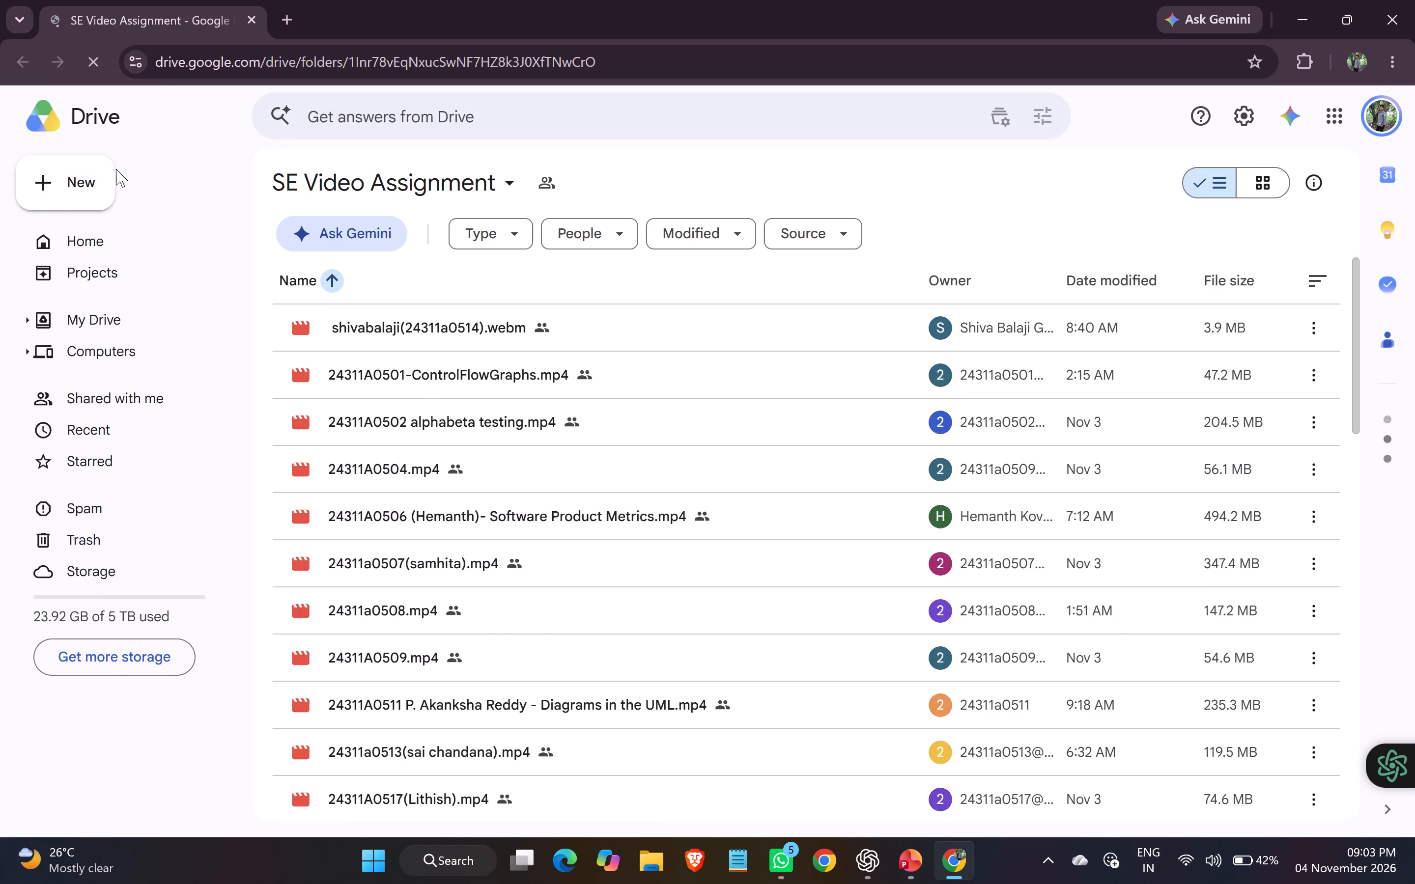
# In Google Drive, start adding a new file to the SE Video Assignment folder.
pyautogui.click(41, 193)
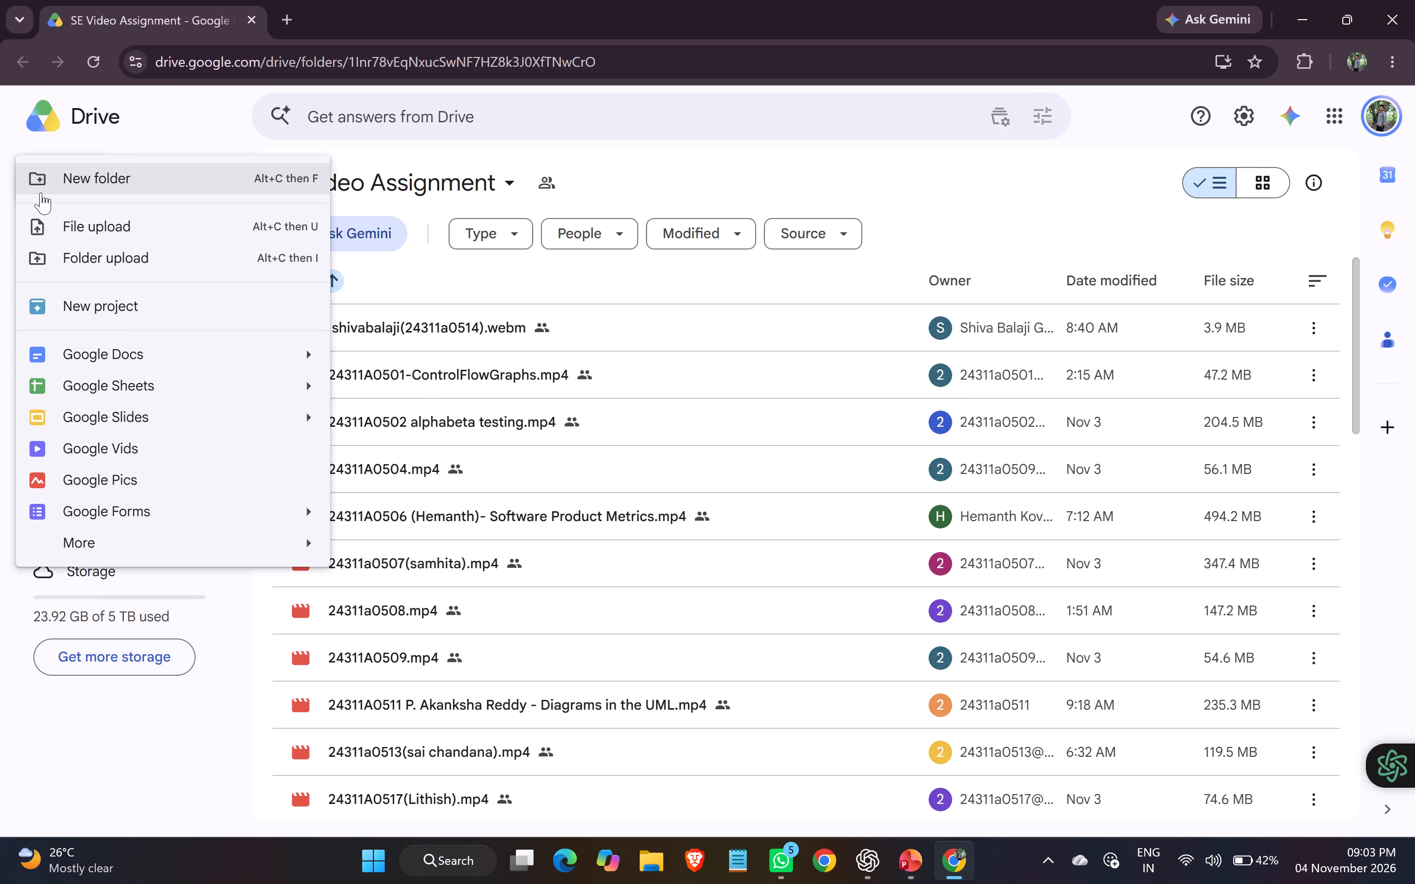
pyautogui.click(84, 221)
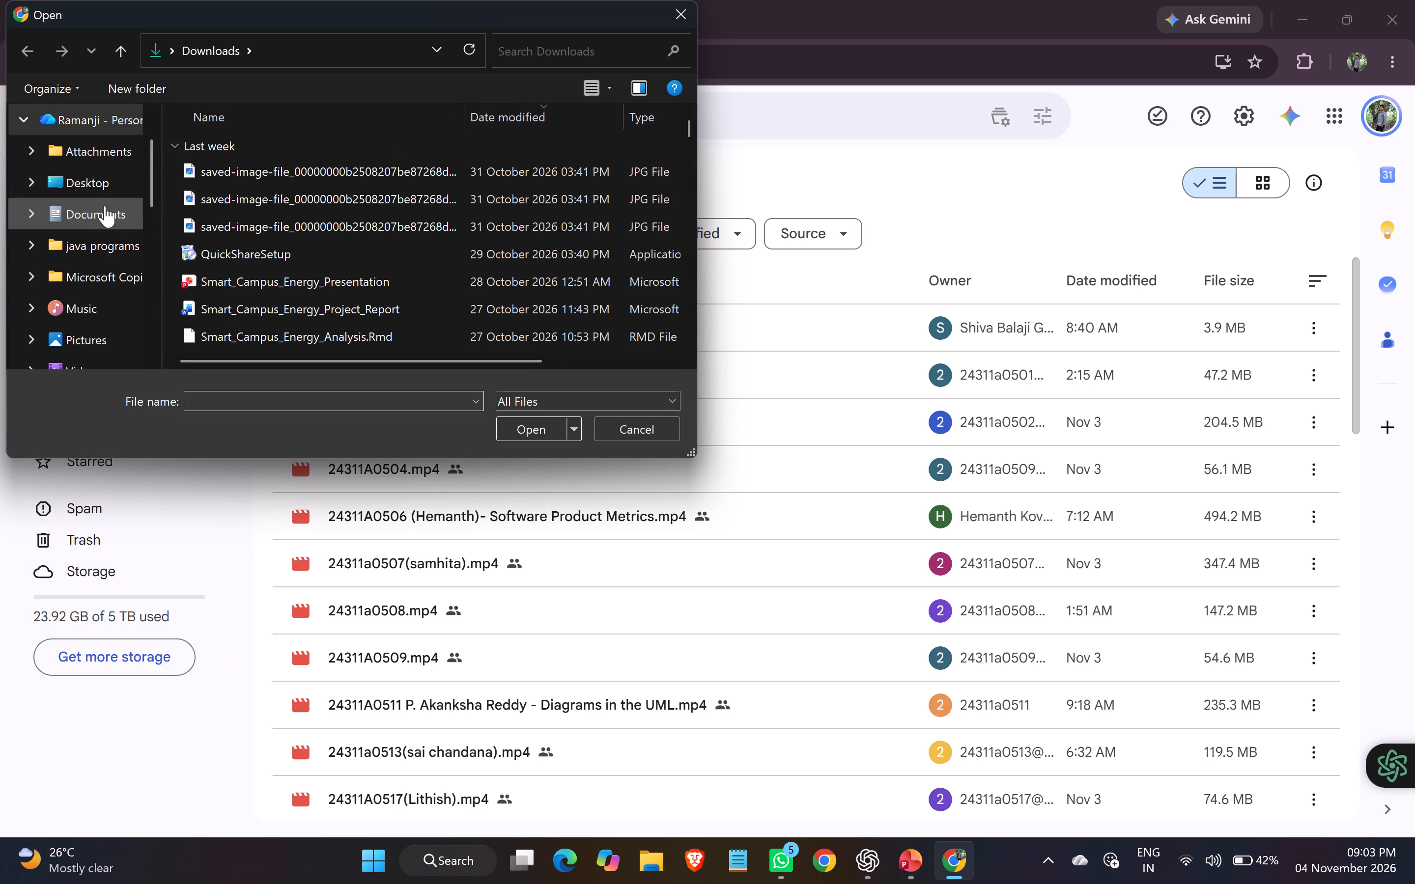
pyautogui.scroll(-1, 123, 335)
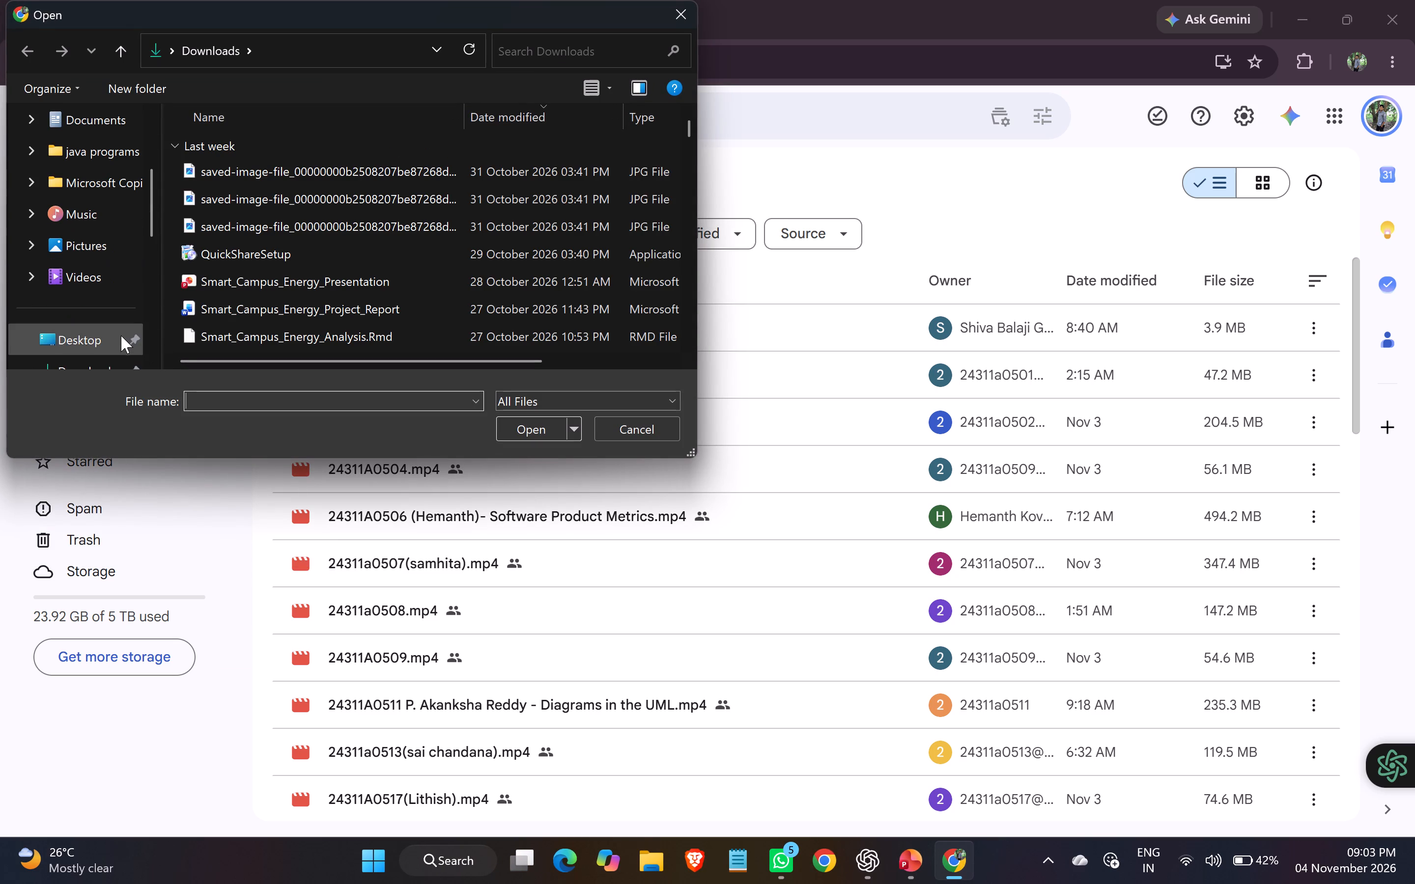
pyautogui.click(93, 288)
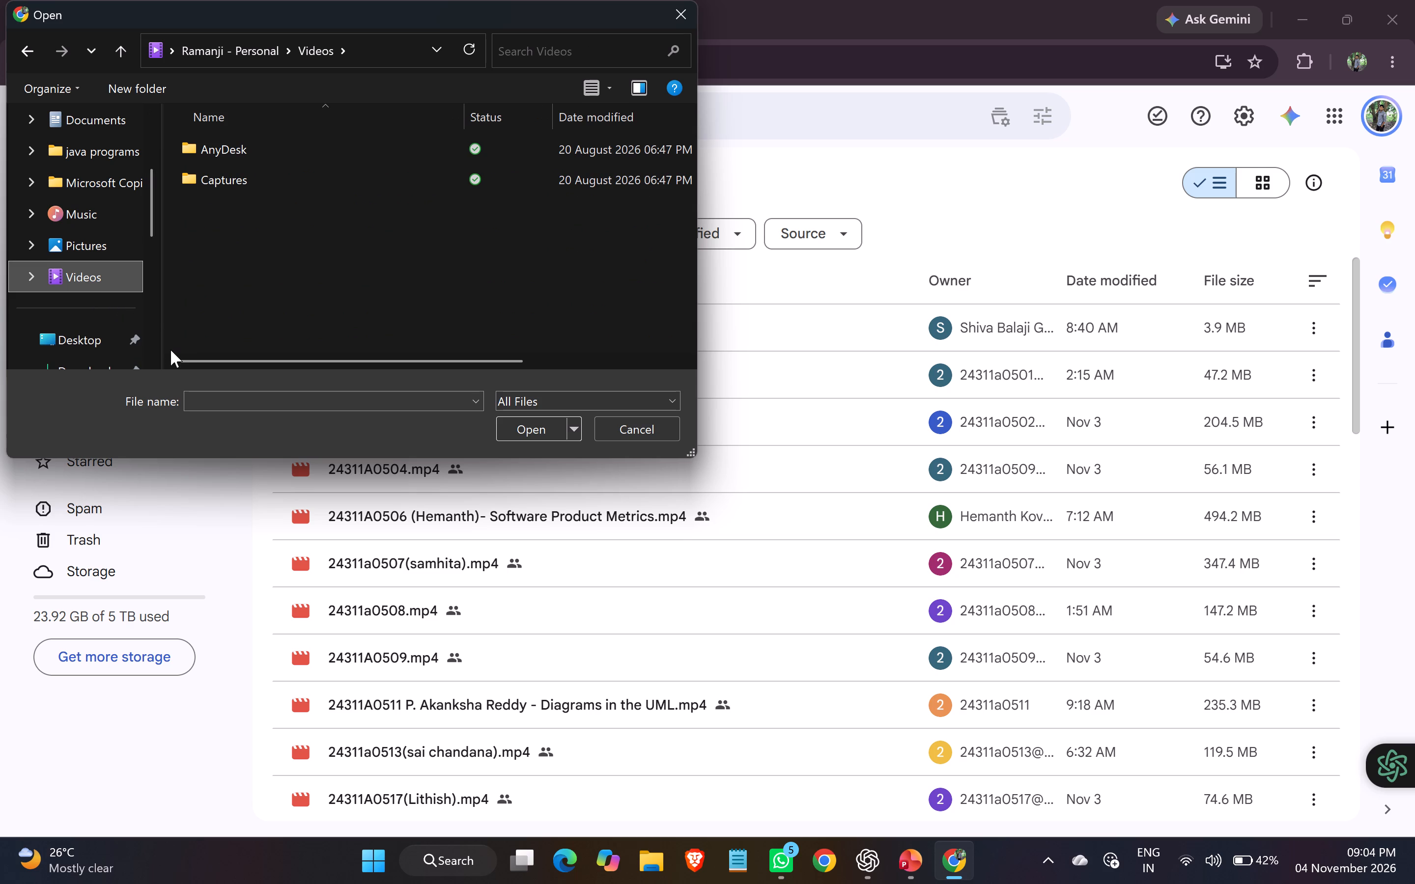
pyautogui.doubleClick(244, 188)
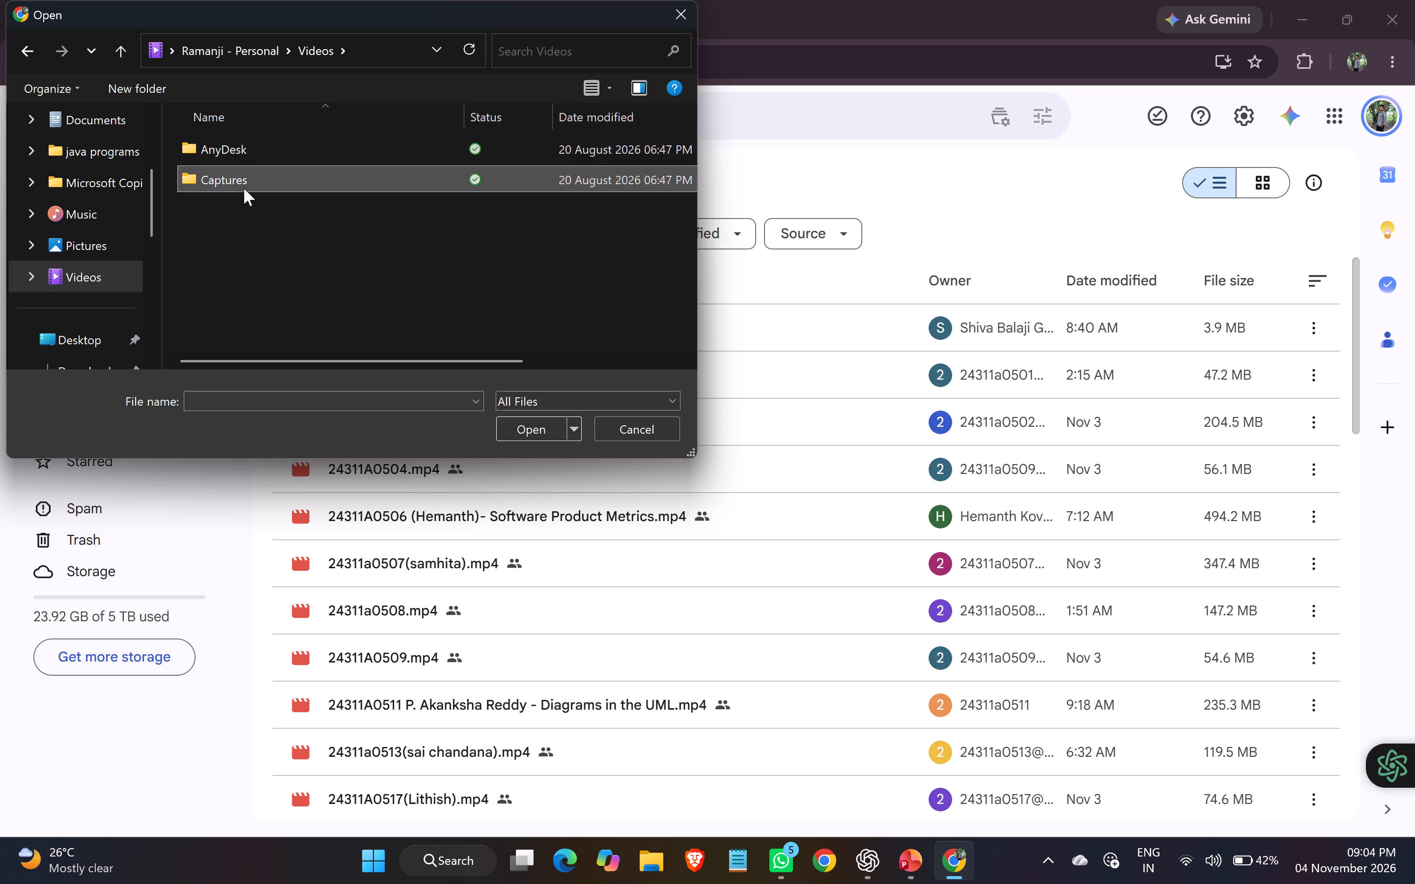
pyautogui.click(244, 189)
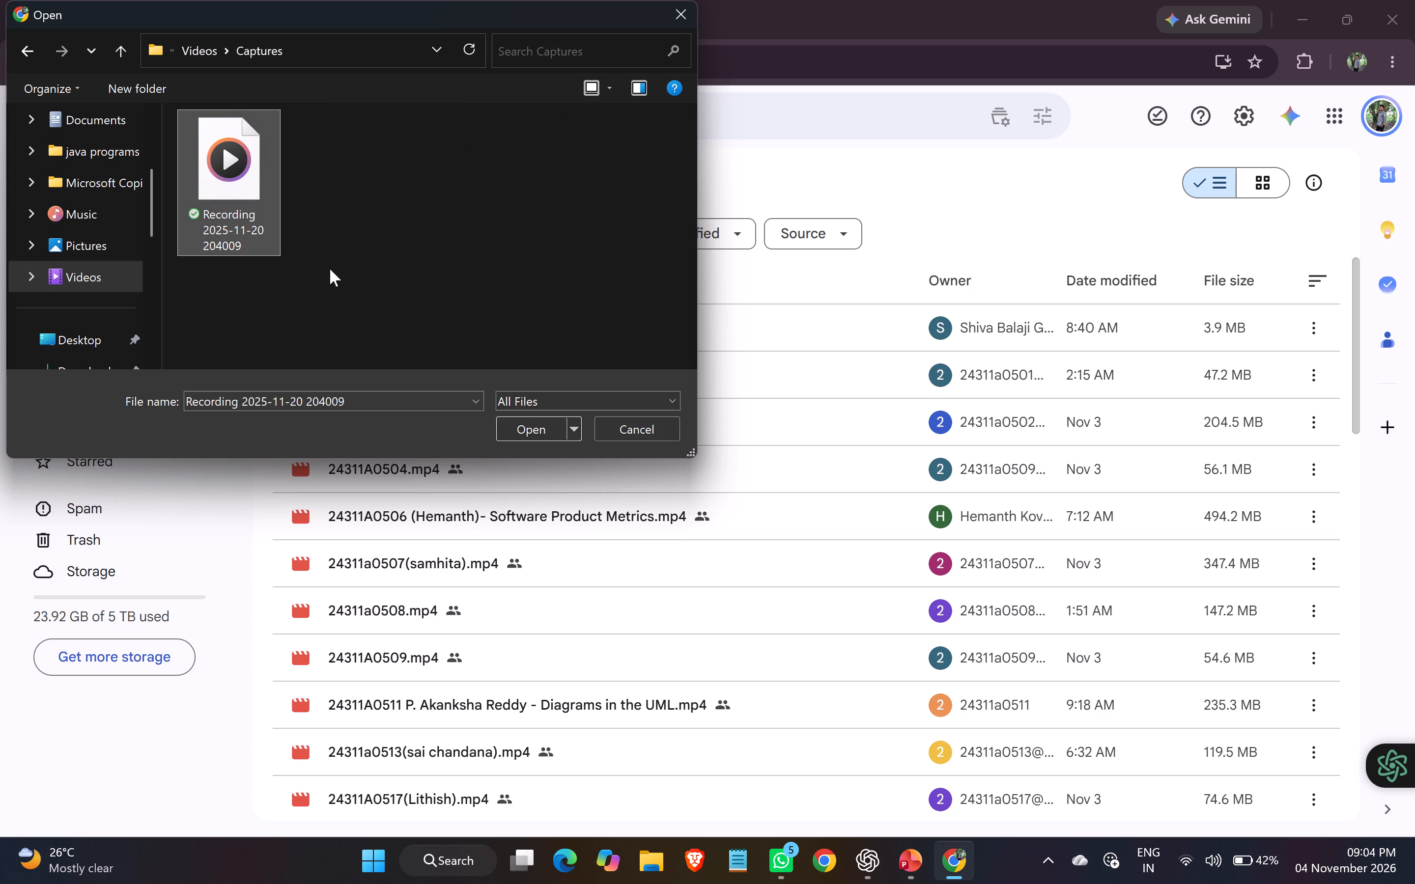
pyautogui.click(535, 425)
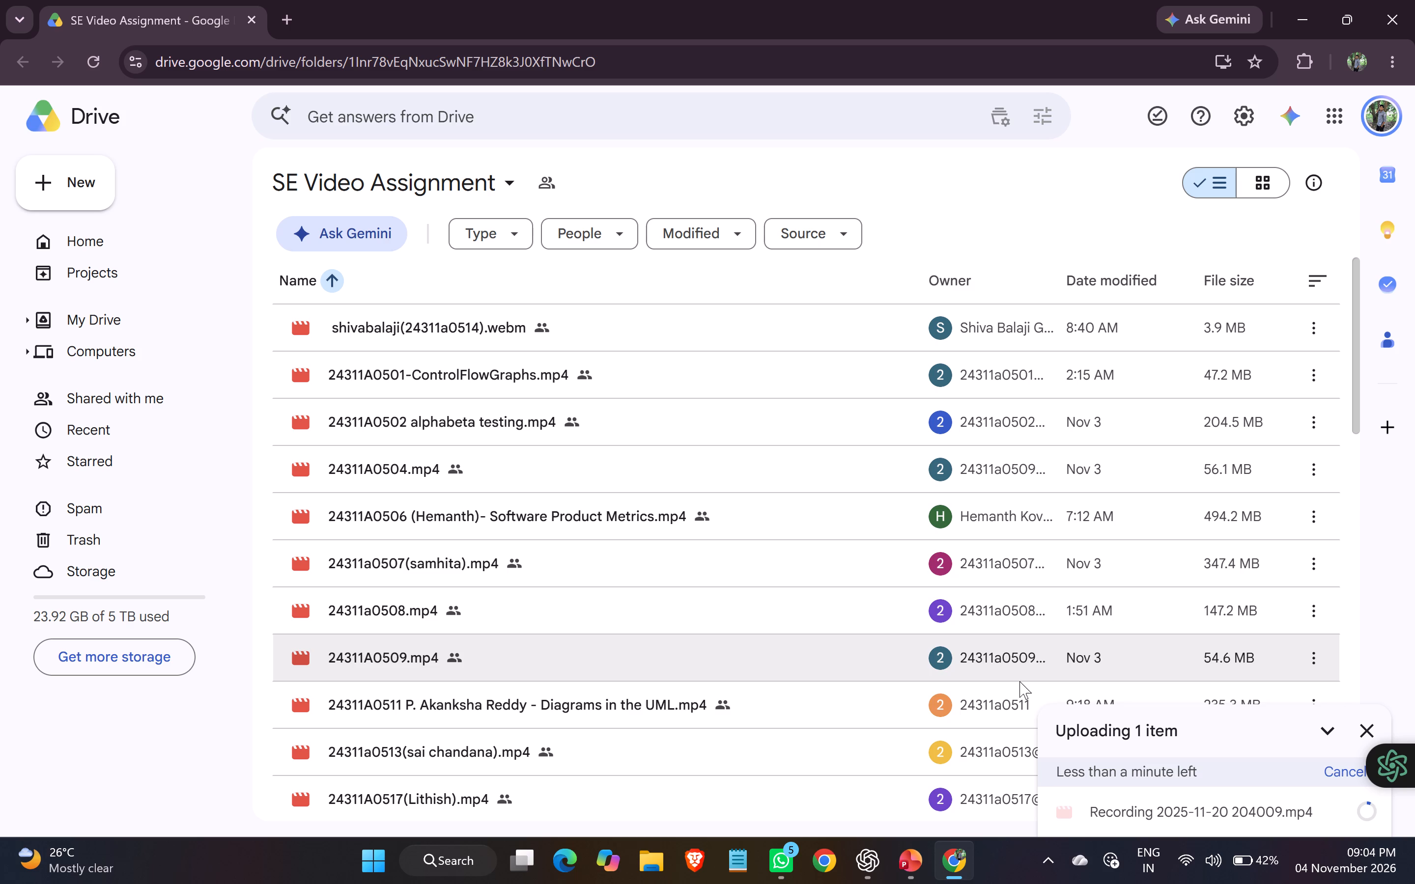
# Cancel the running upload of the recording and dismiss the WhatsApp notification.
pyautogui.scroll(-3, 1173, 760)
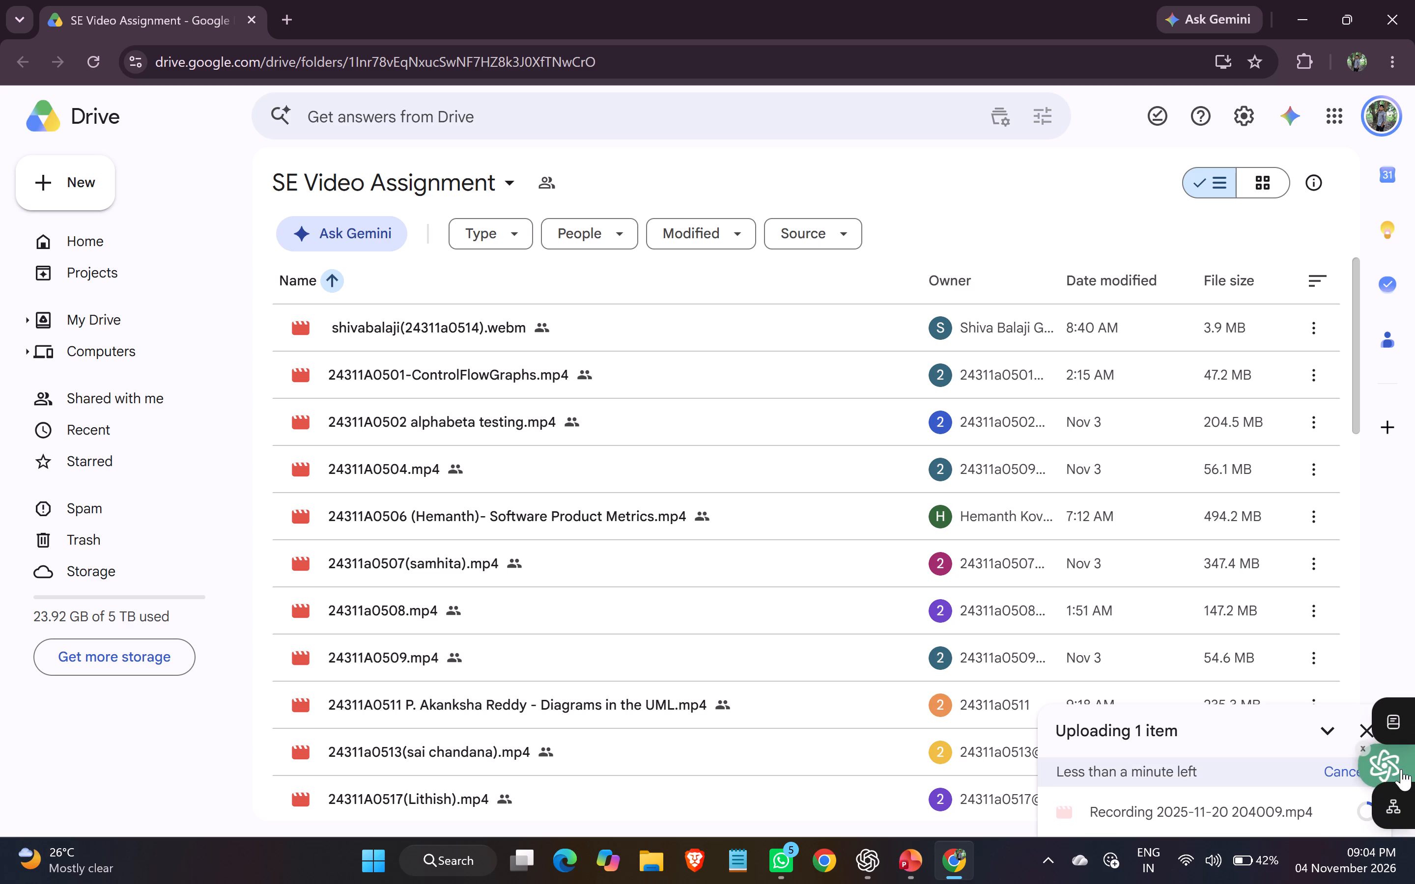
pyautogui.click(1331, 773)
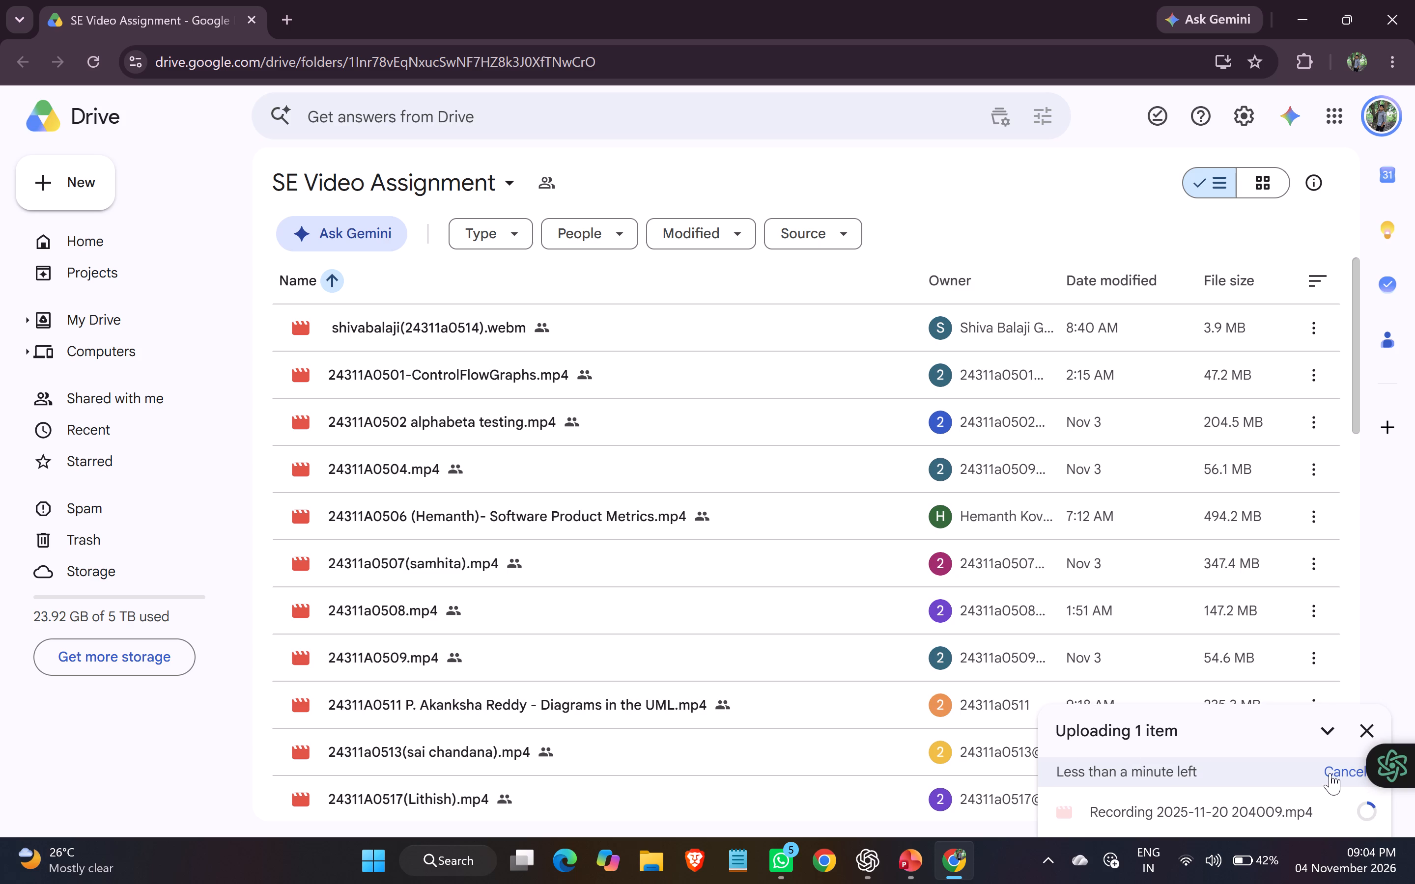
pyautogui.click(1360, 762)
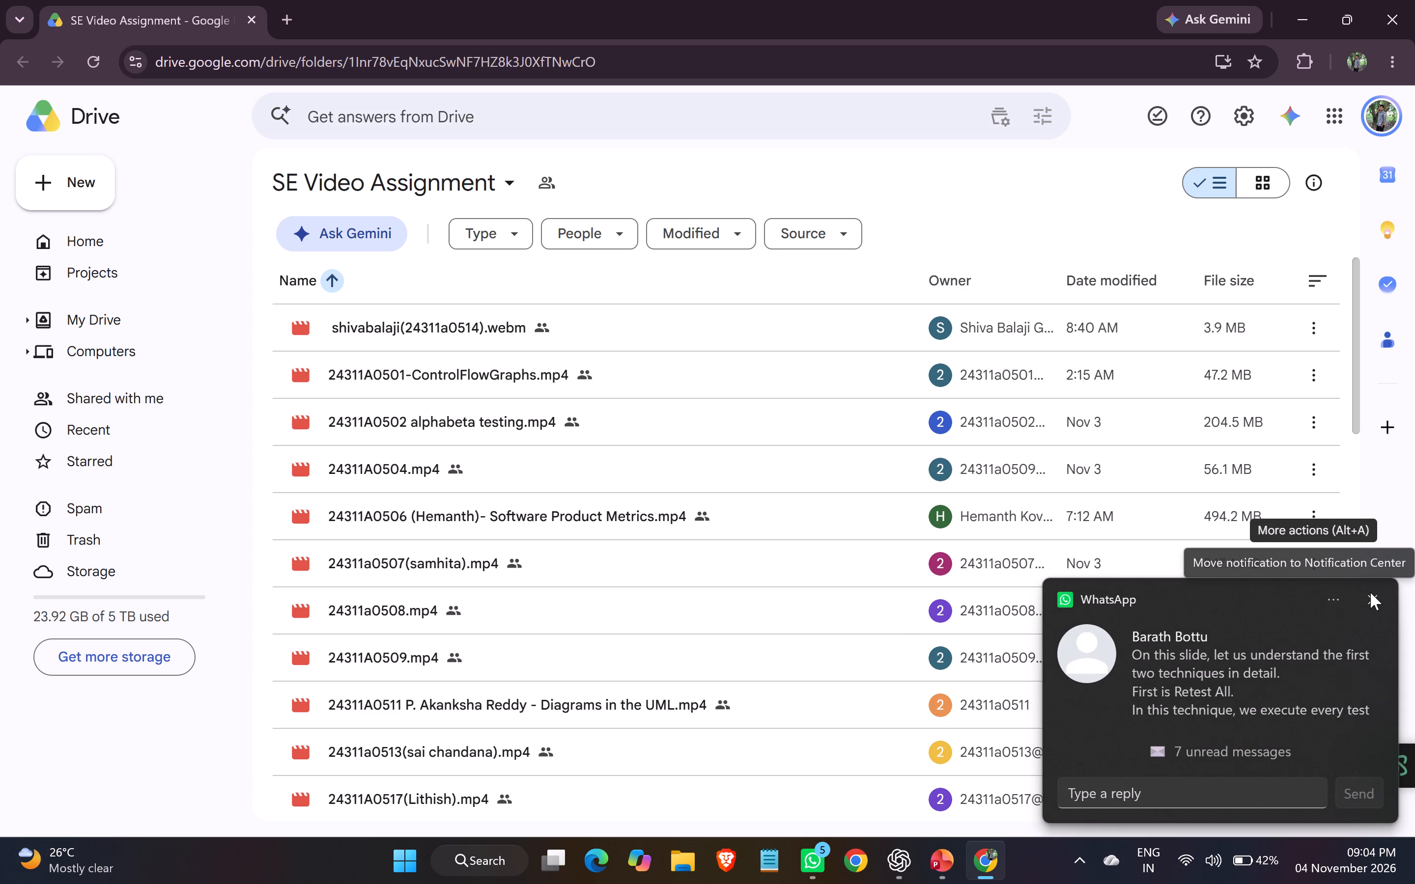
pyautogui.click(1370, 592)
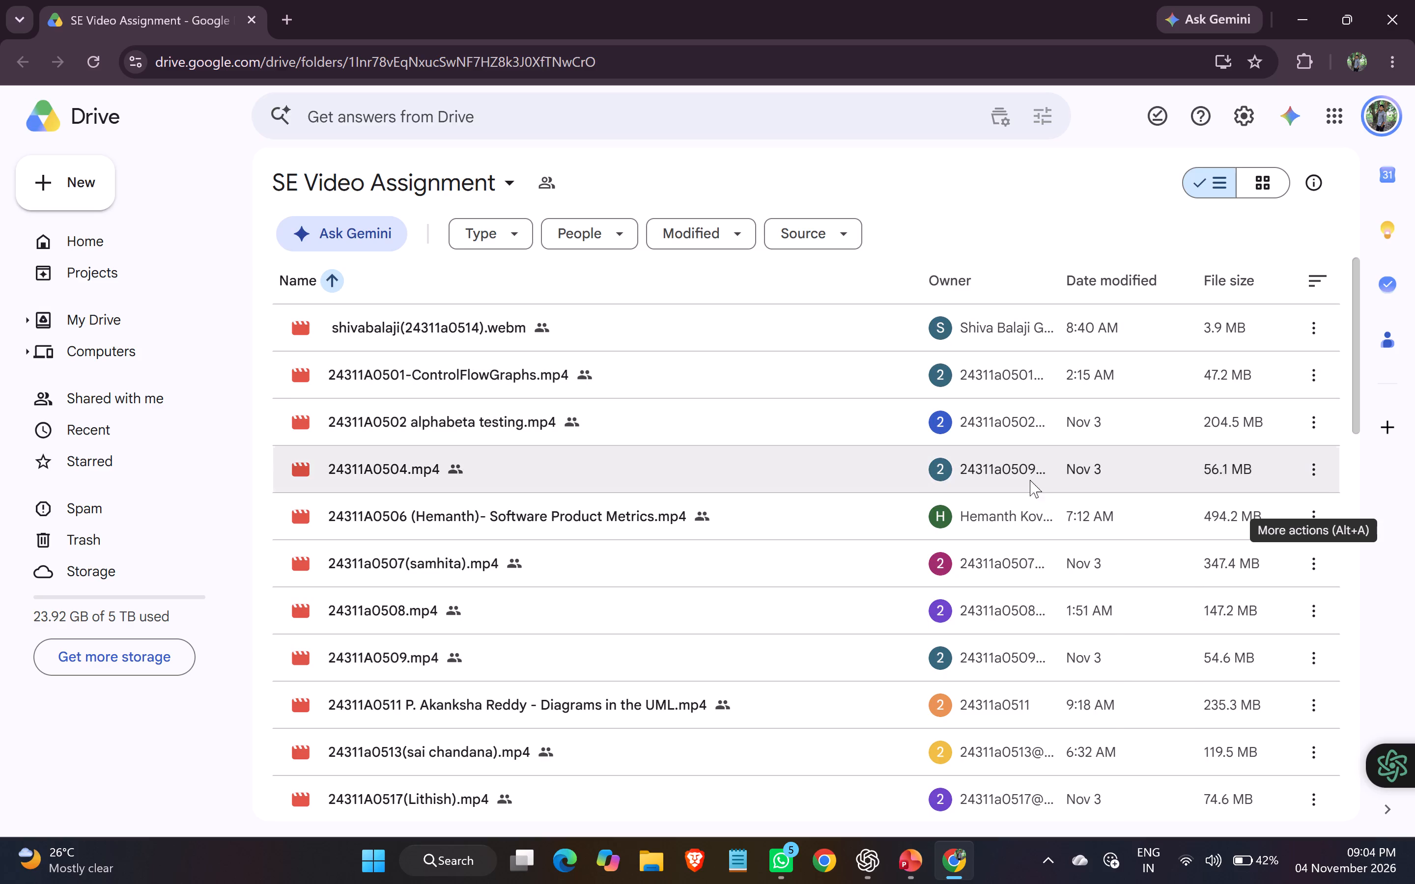
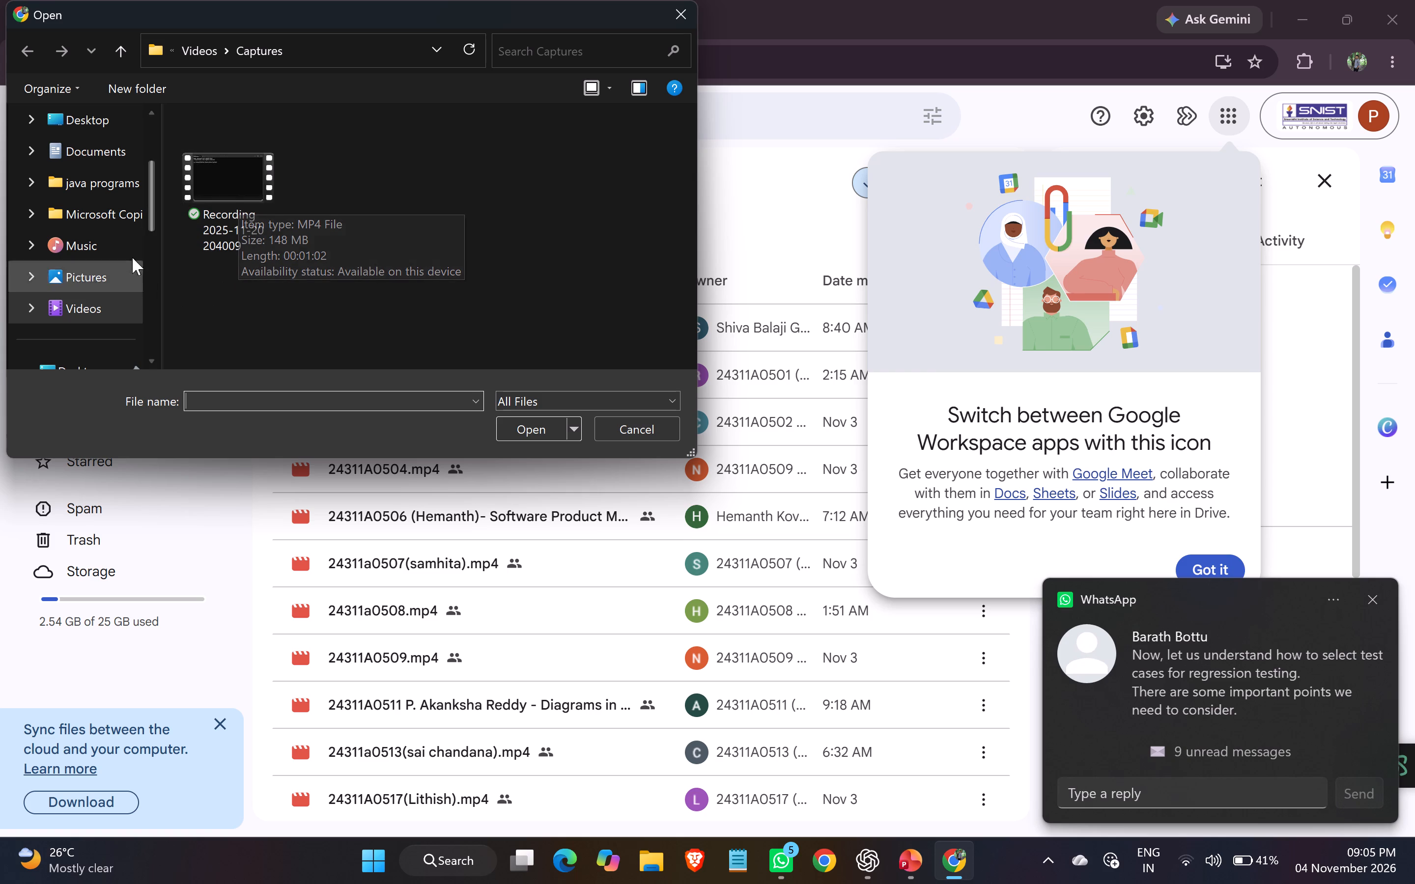
pyautogui.scroll(6, 125, 246)
pyautogui.click(101, 126)
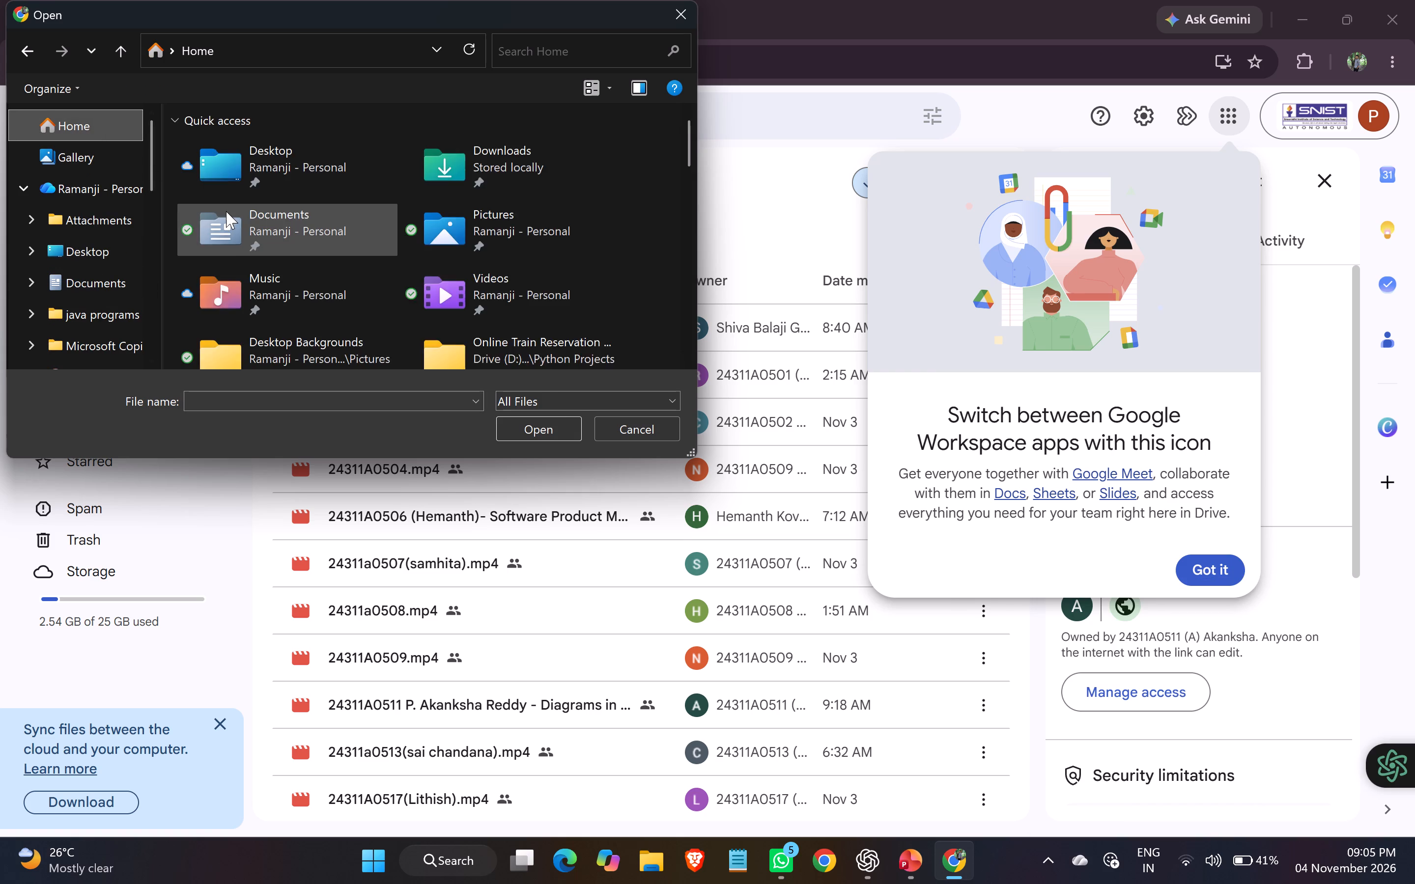
pyautogui.scroll(-2, 227, 212)
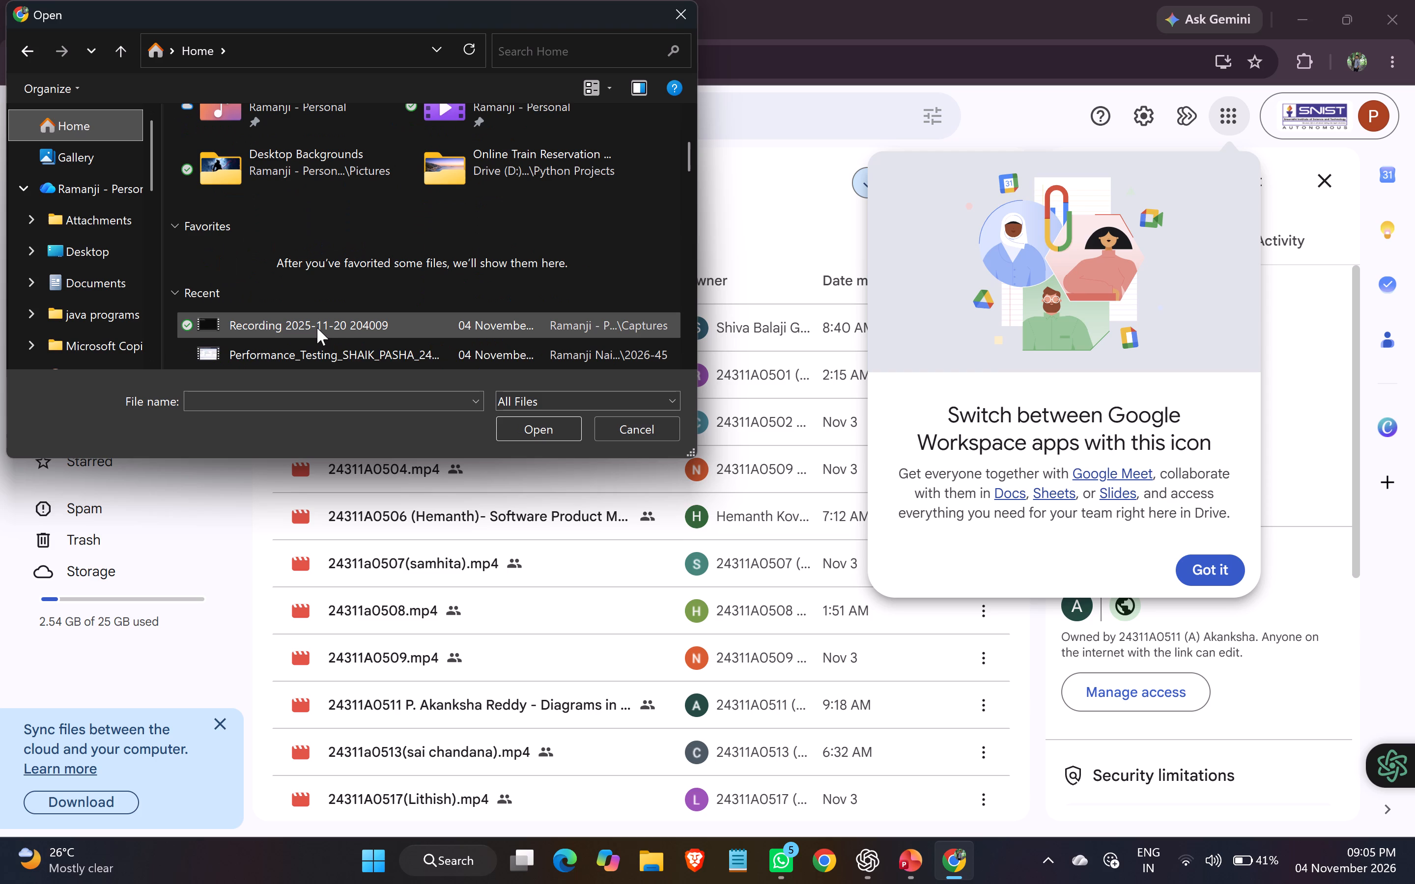
pyautogui.click(307, 315)
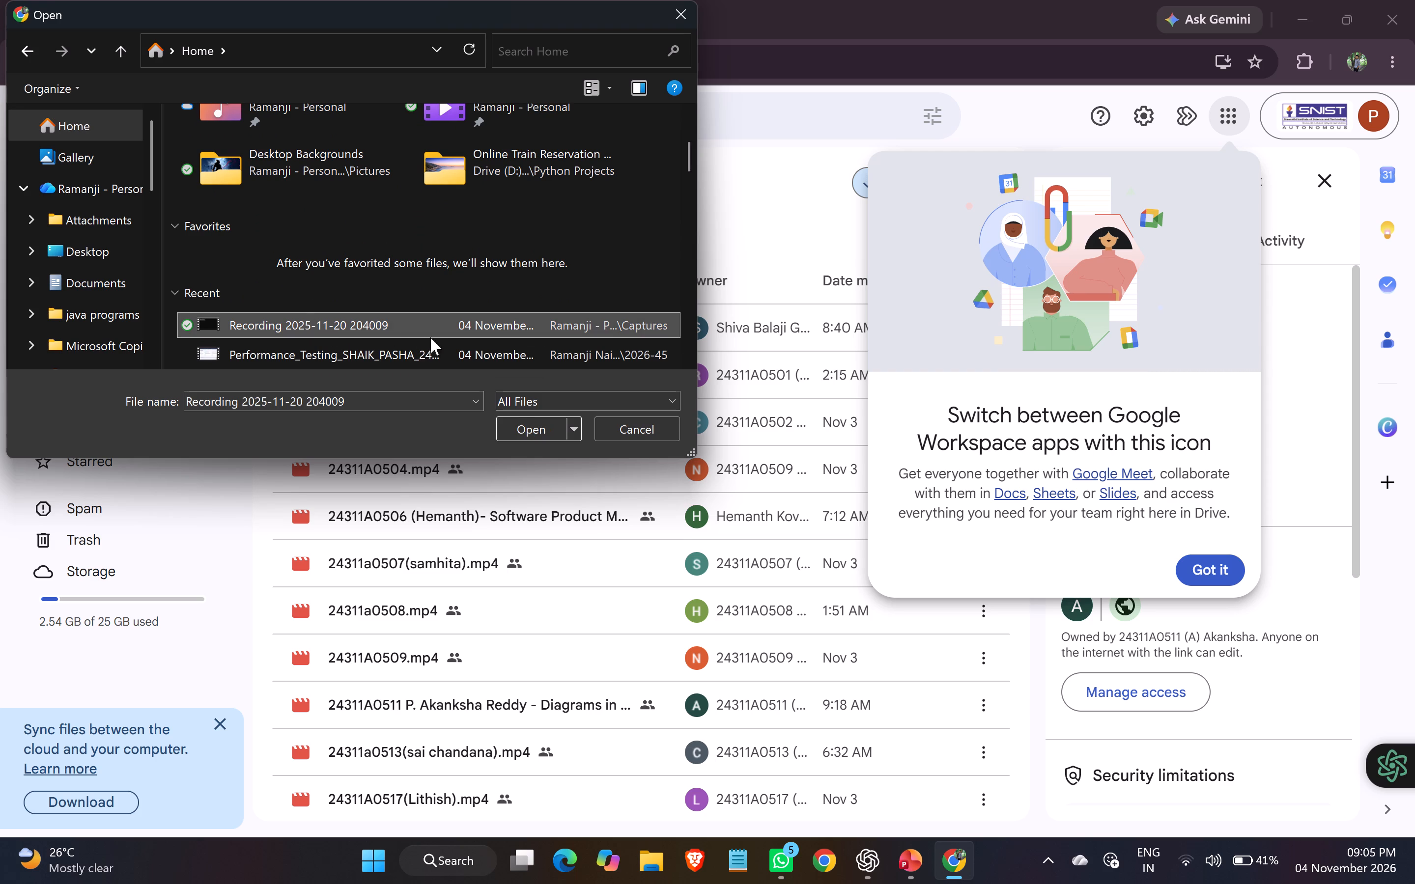
pyautogui.click(521, 429)
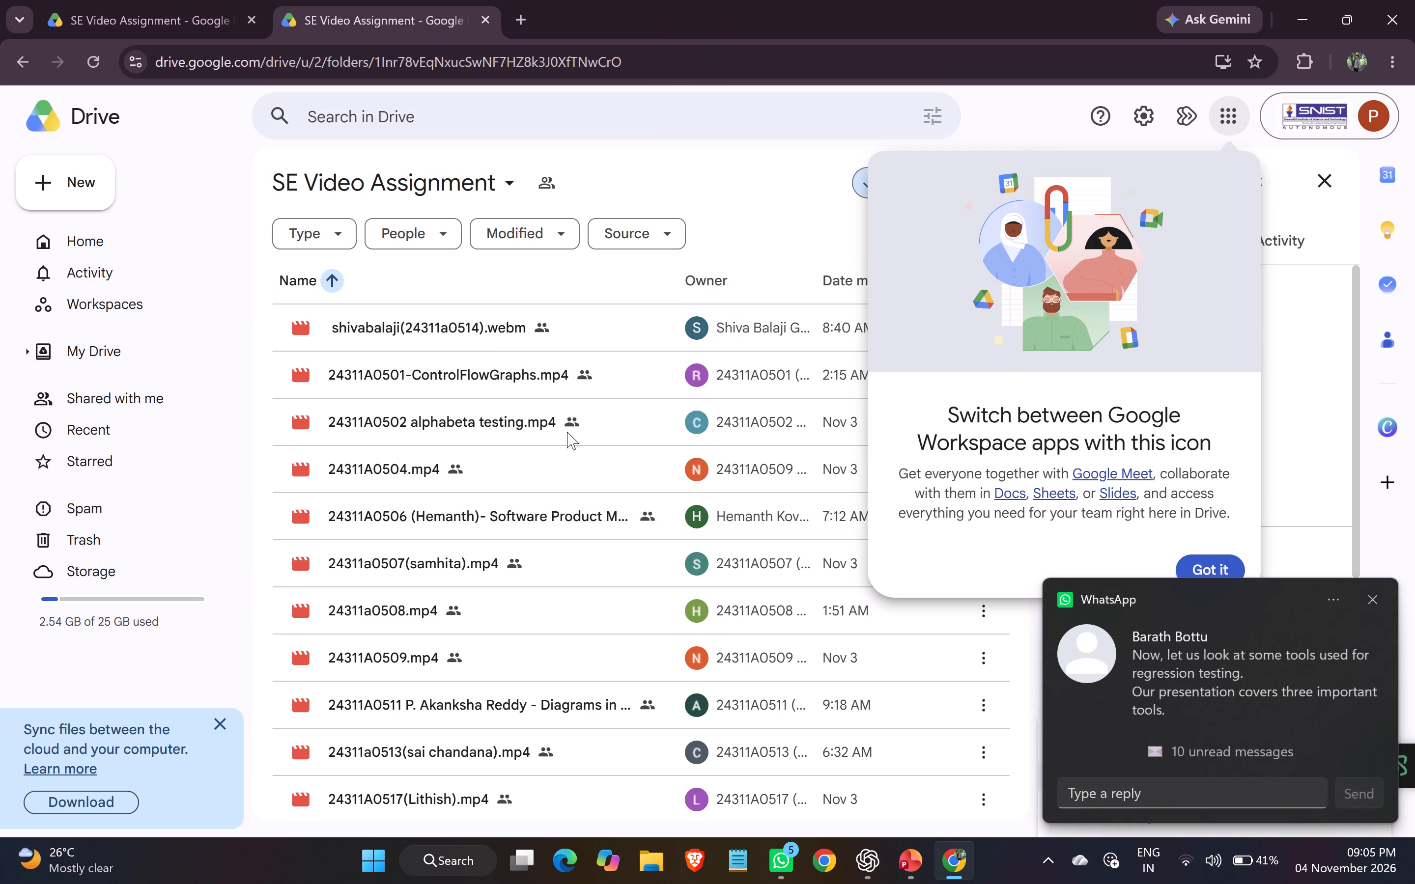
# Dismiss the incoming WhatsApp notifications and the Workspace apps tip covering the Drive folder.
pyautogui.click(1372, 597)
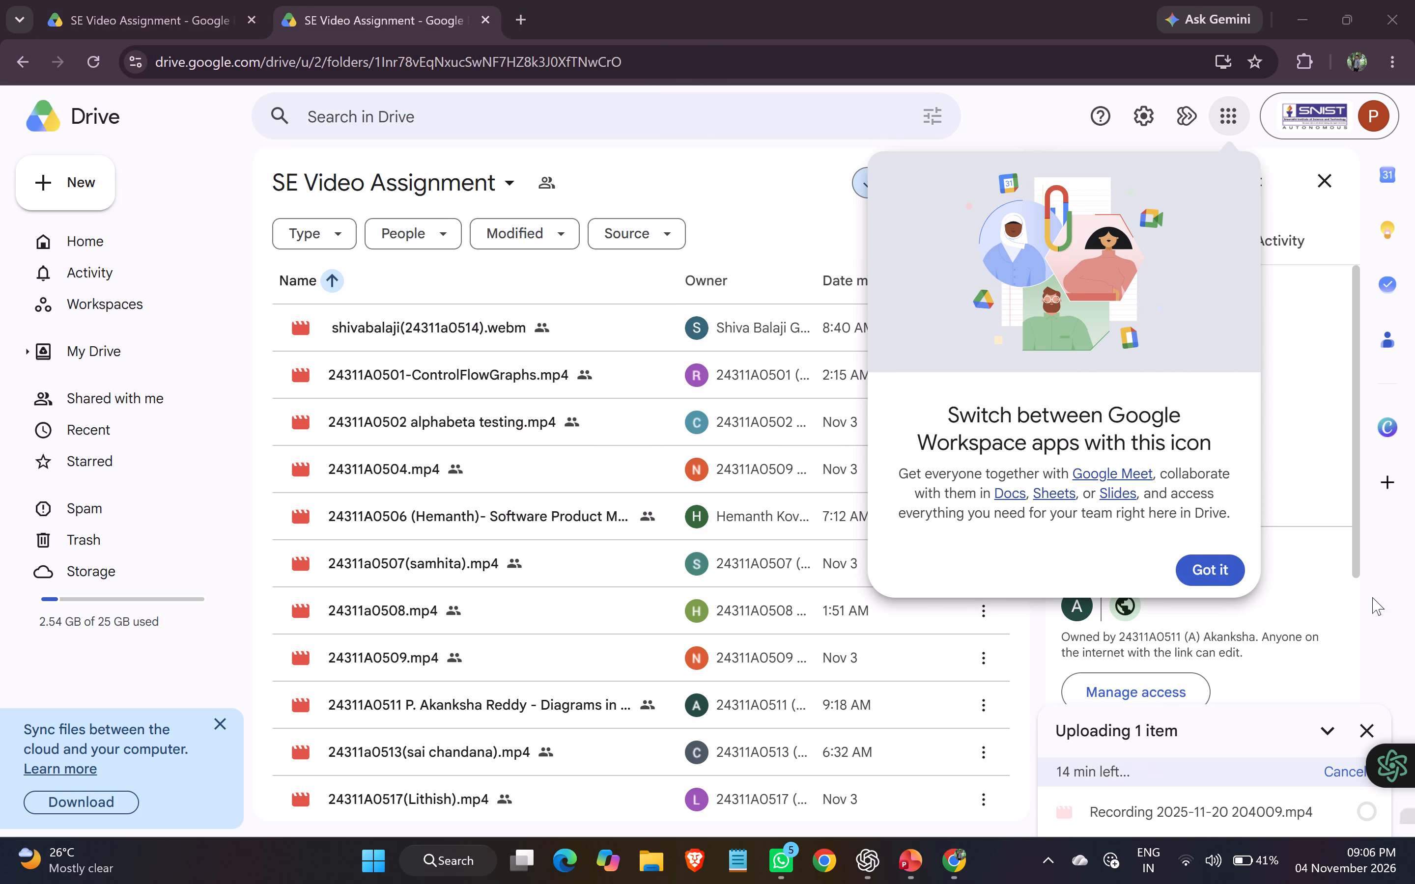
pyautogui.scroll(-2, 1295, 671)
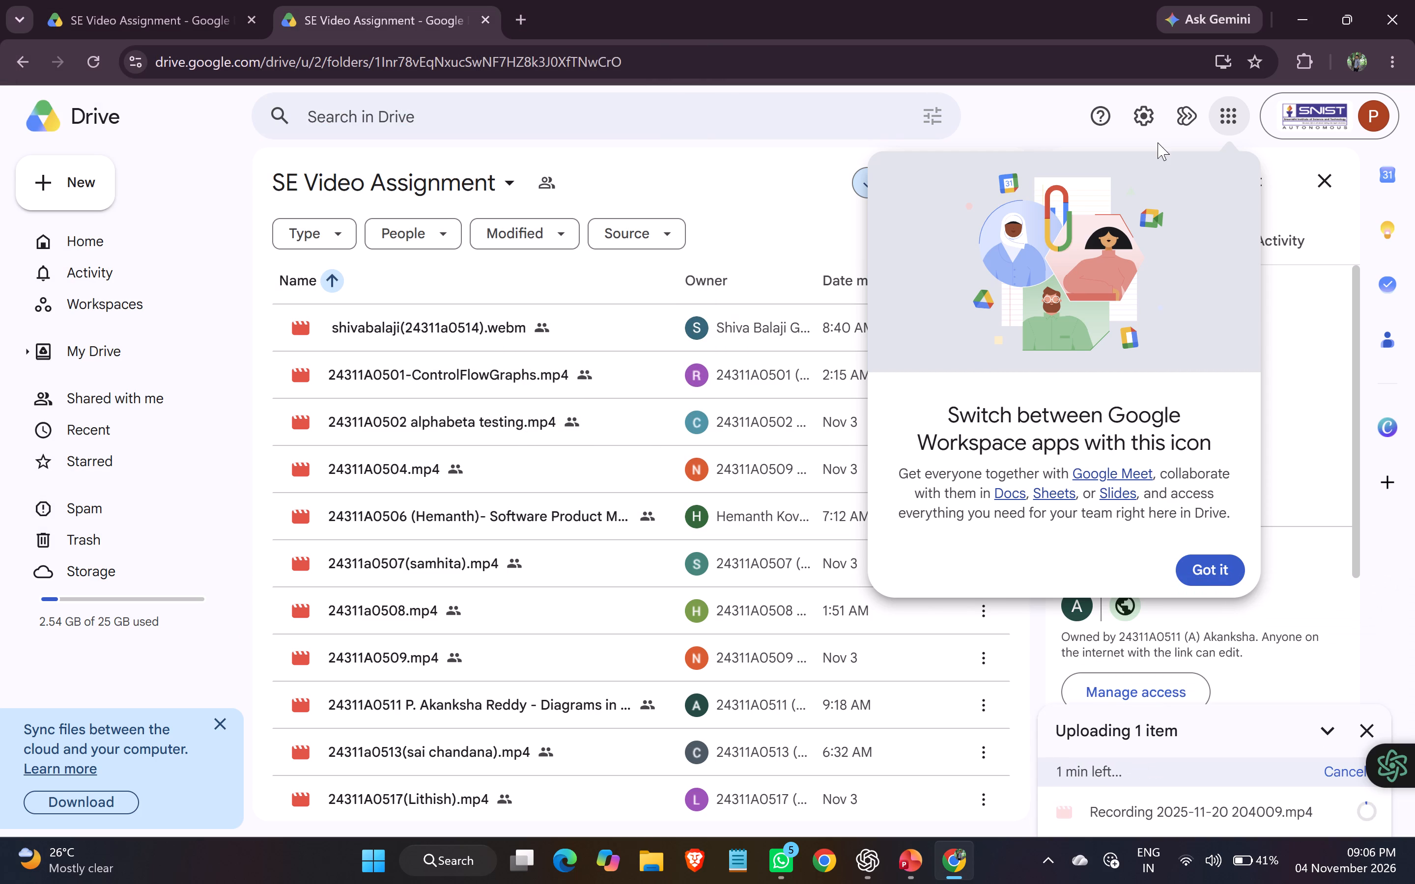
pyautogui.click(1275, 163)
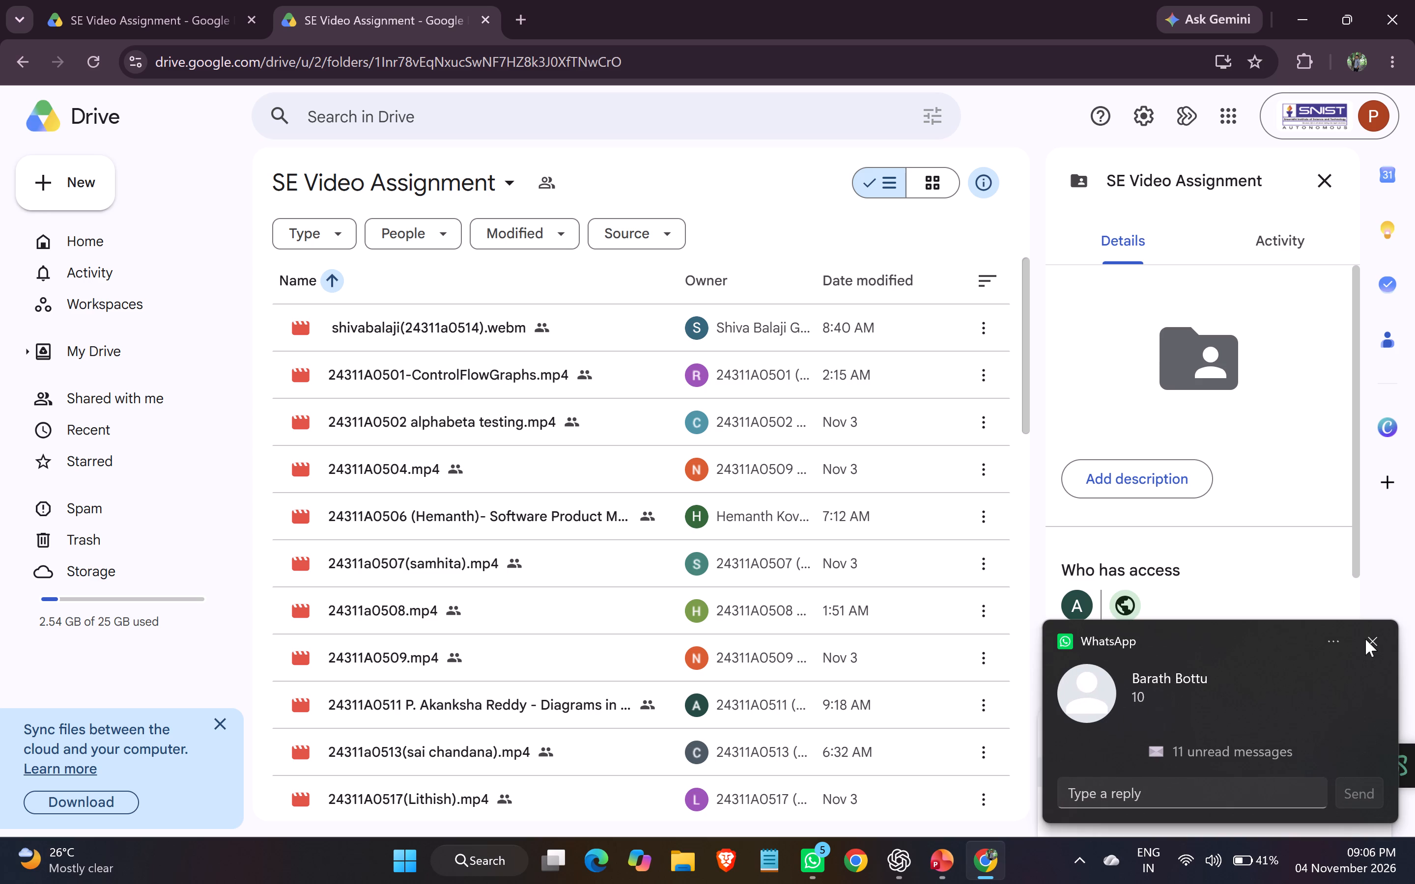
pyautogui.click(1374, 638)
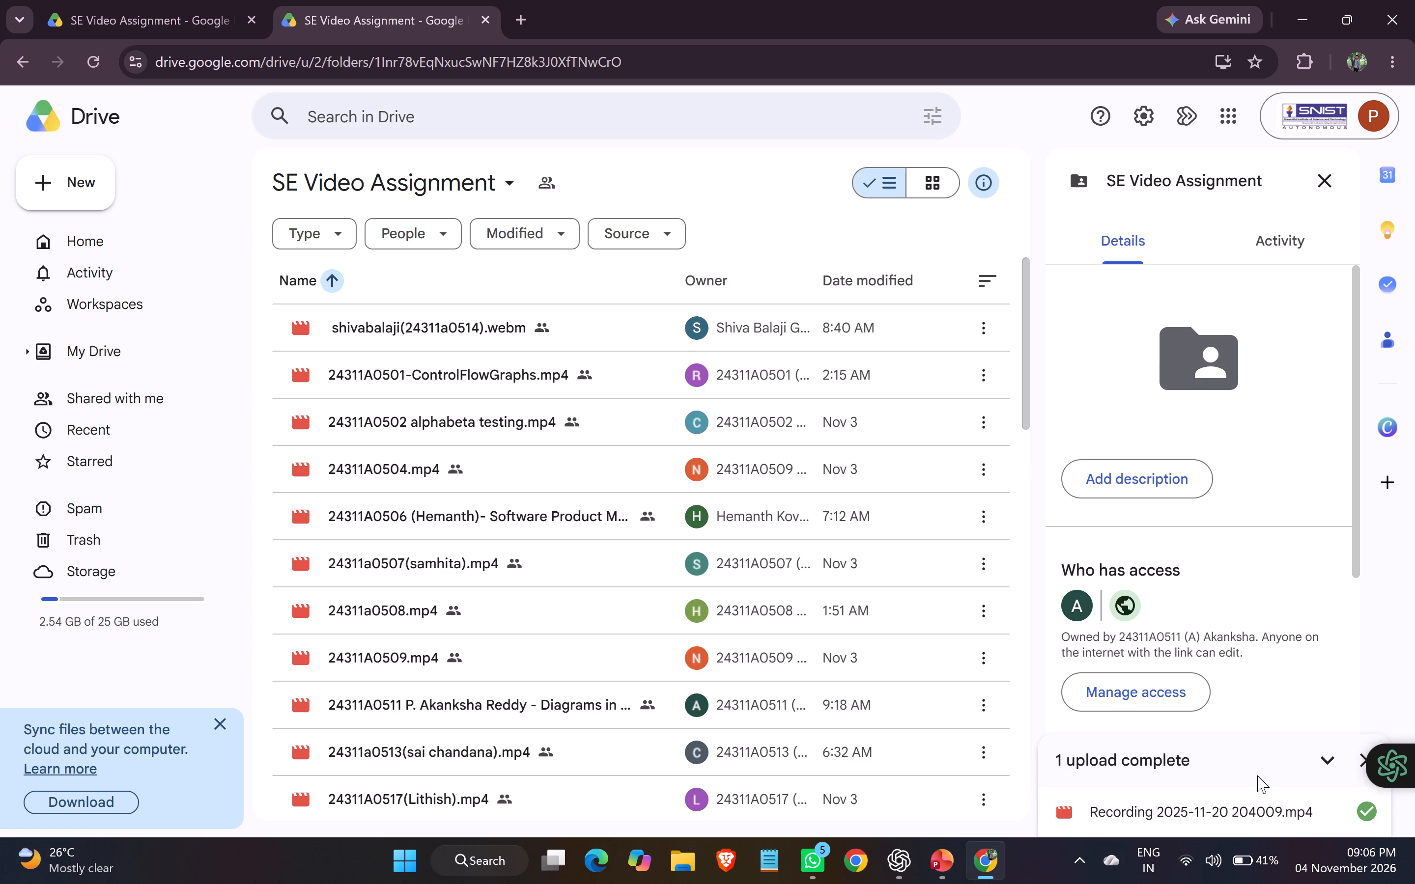
pyautogui.scroll(-2, 1254, 767)
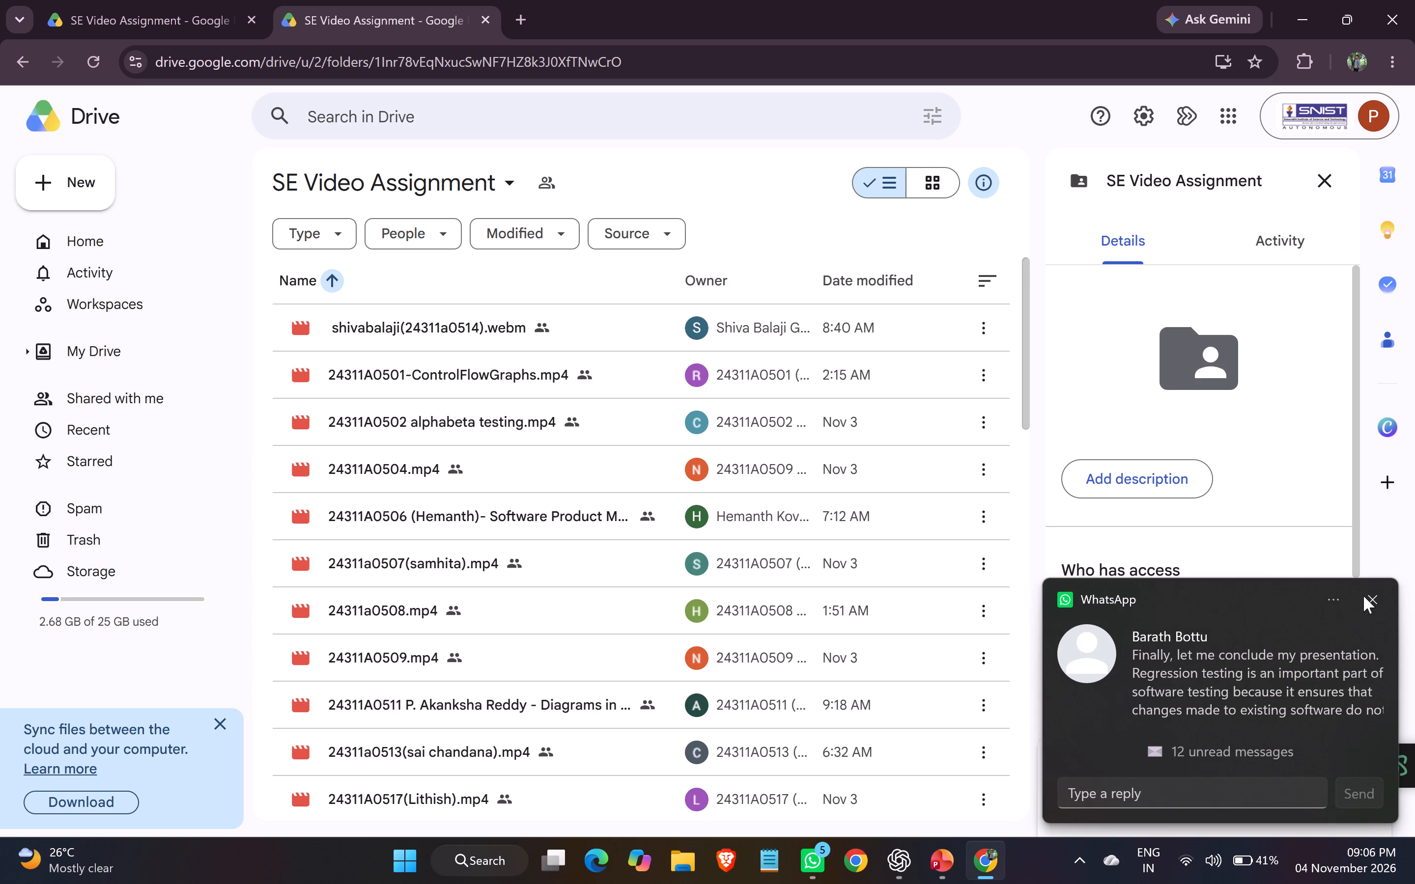
pyautogui.moveTo(1373, 599); pyautogui.dragTo(1379, 599)
# Rename the uploaded Recording 2025-11-20 204009.mp4 to the student's roll number followed by the student's name in capitals within parentheses, keeping the .mp4 extension.
pyautogui.scroll(-2, 1355, 726)
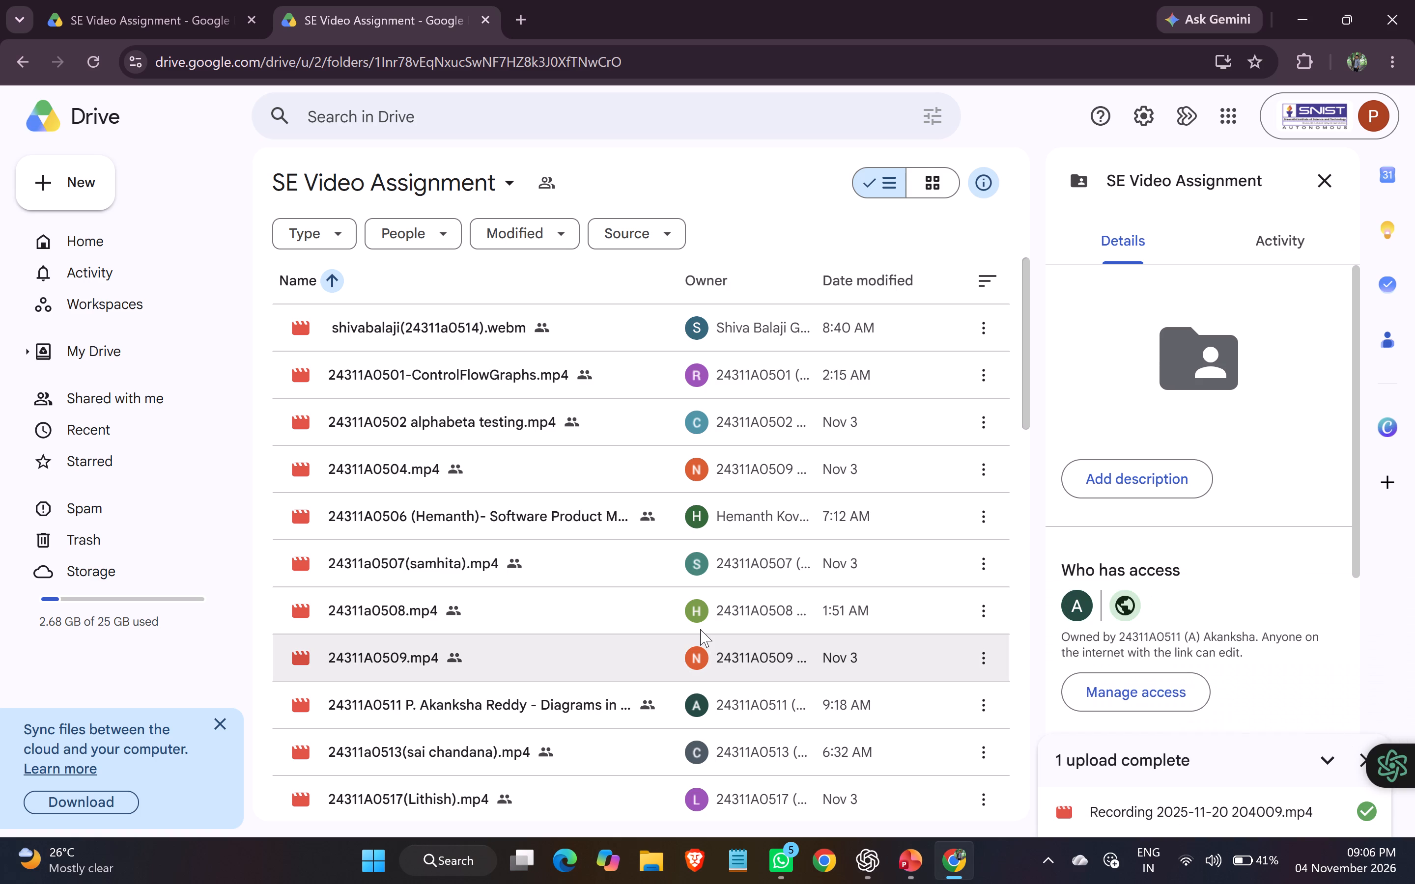
pyautogui.scroll(-10, 679, 580)
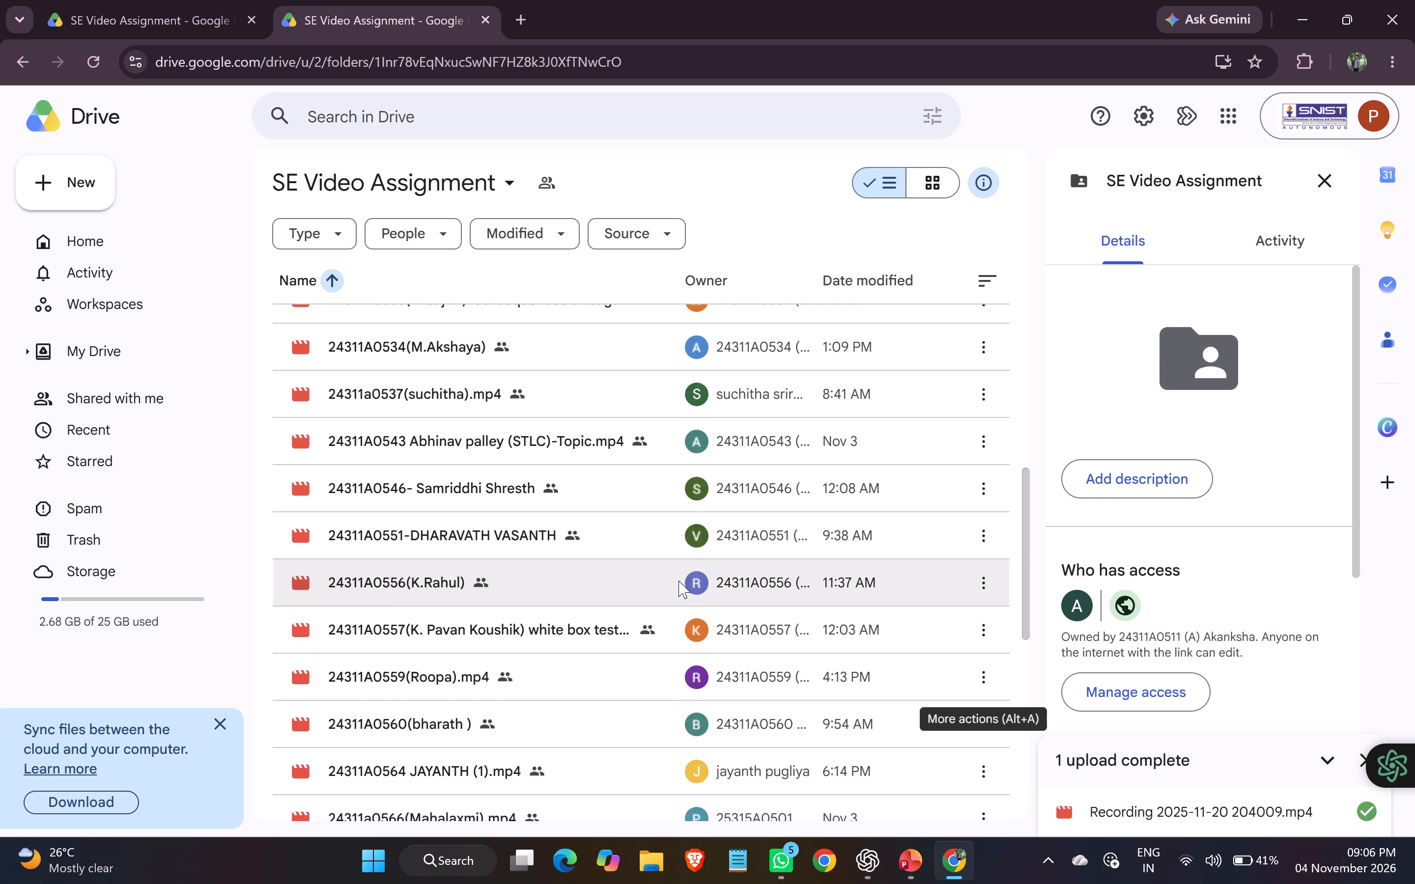
pyautogui.scroll(-6, 679, 580)
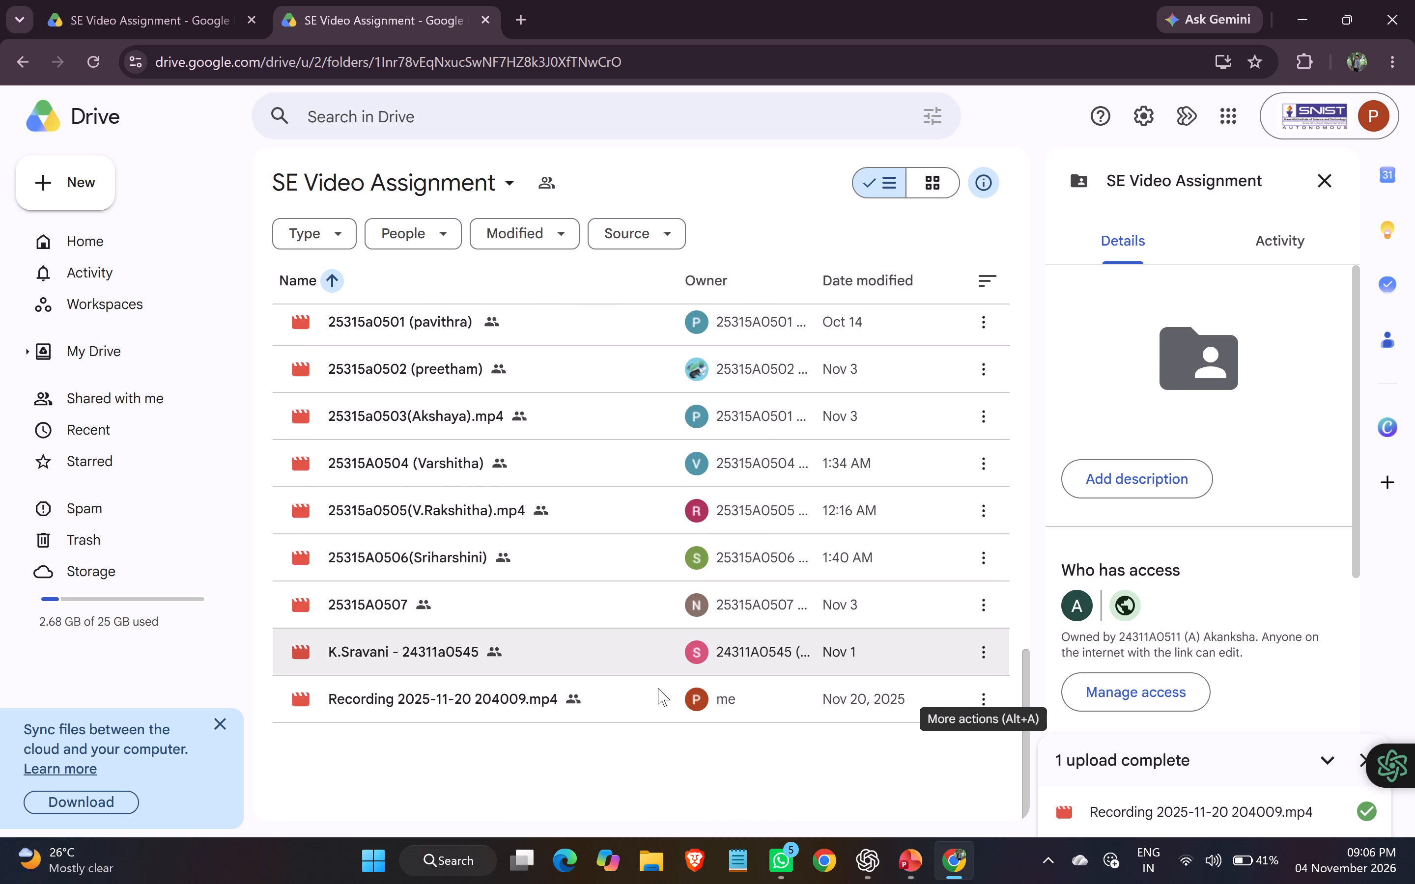
pyautogui.rightClick(658, 688)
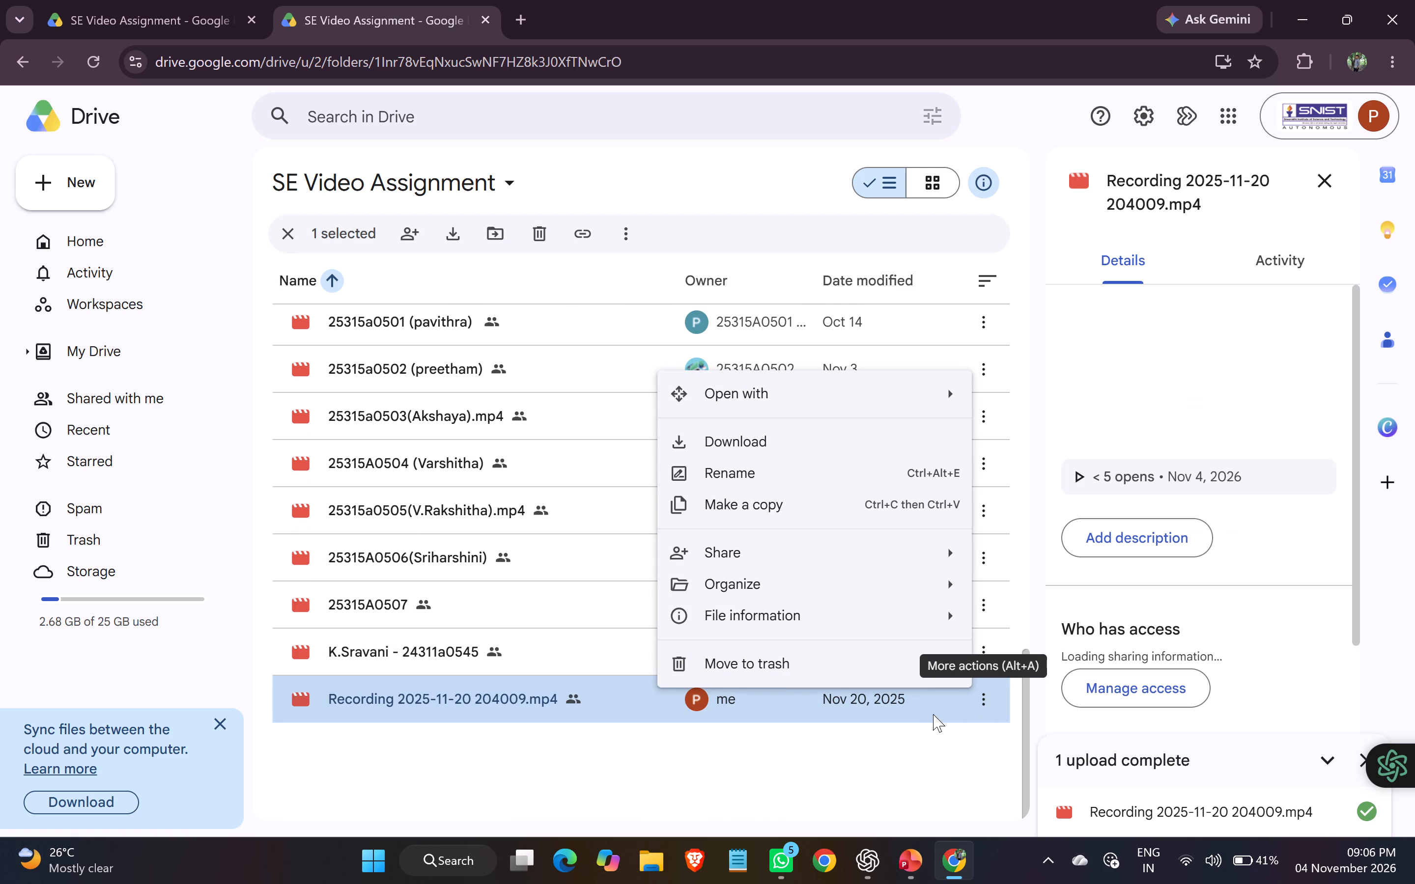
pyautogui.click(906, 748)
pyautogui.click(976, 690)
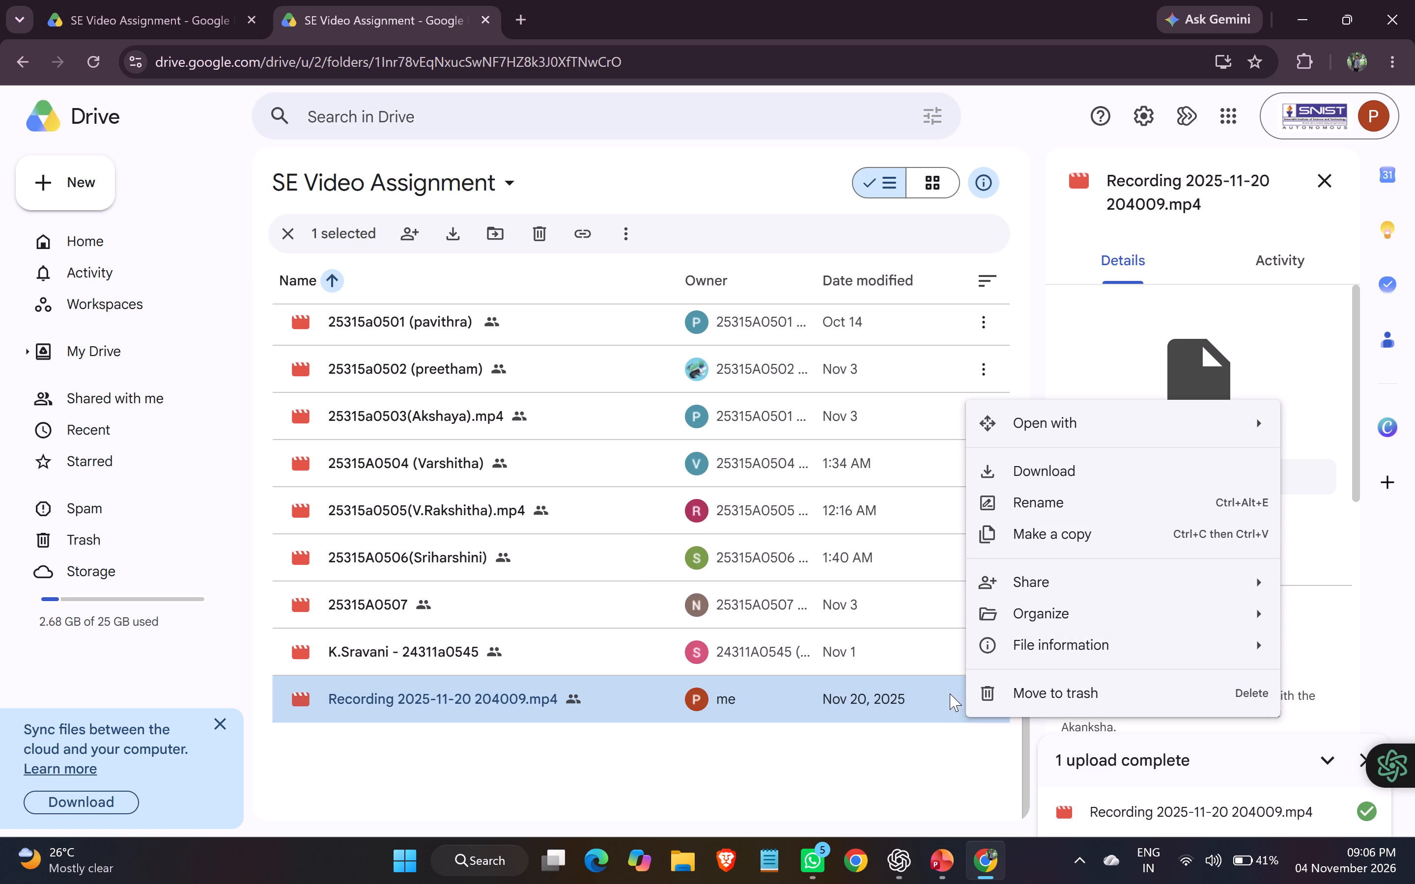
pyautogui.click(1047, 489)
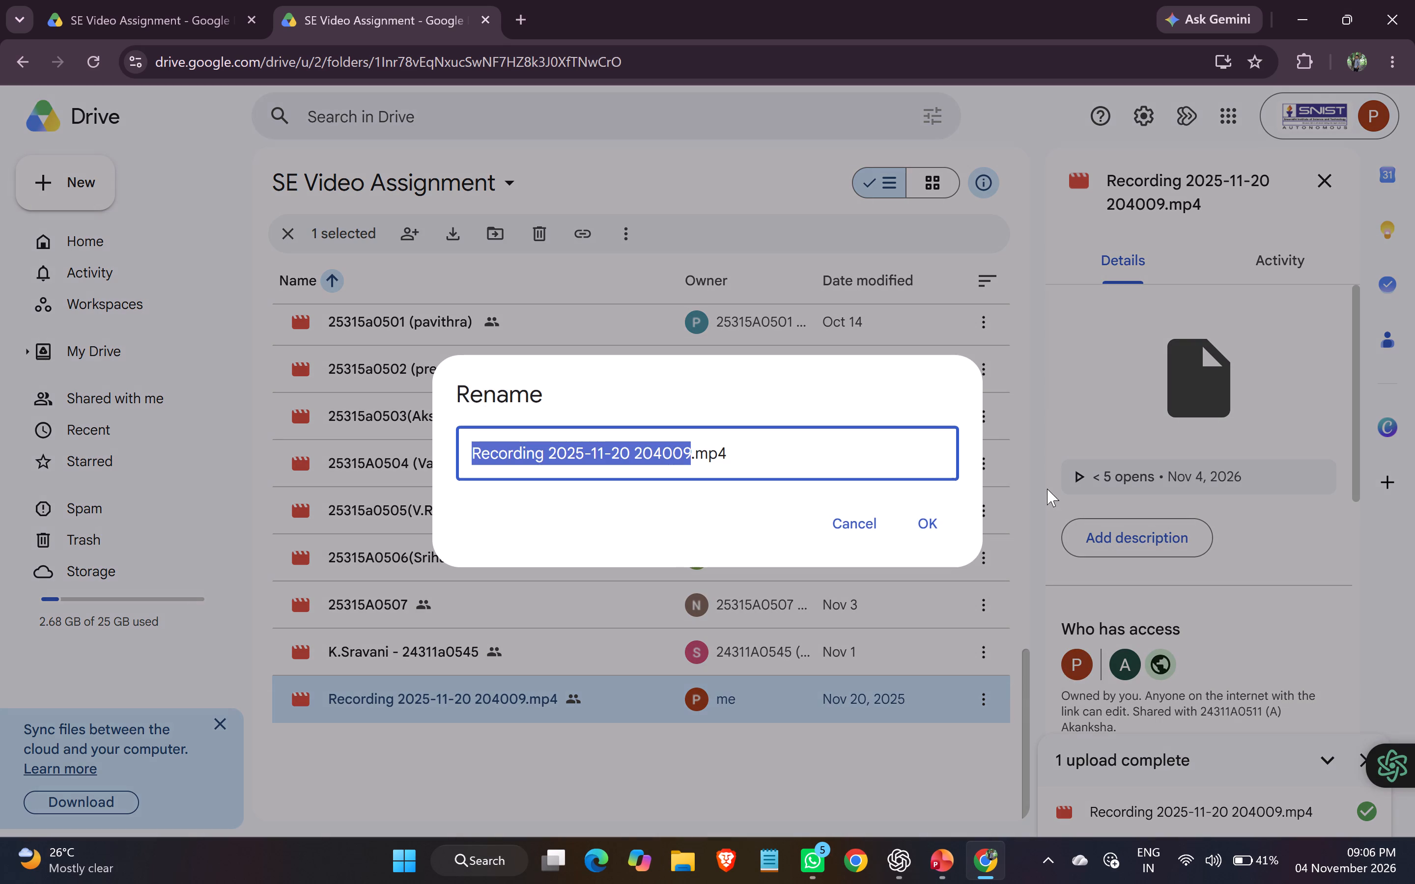
pyautogui.press('BackSpace')
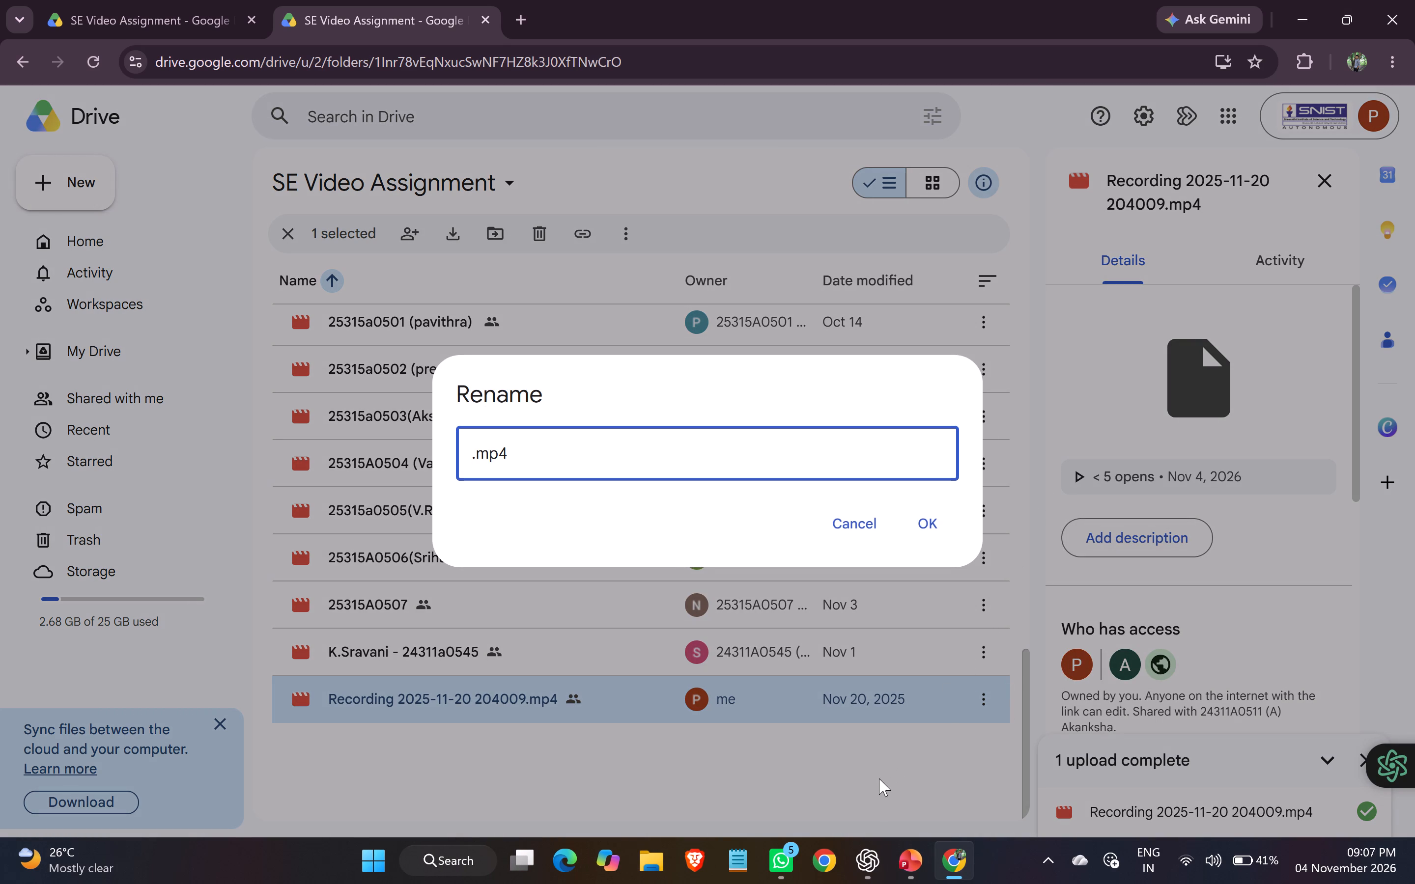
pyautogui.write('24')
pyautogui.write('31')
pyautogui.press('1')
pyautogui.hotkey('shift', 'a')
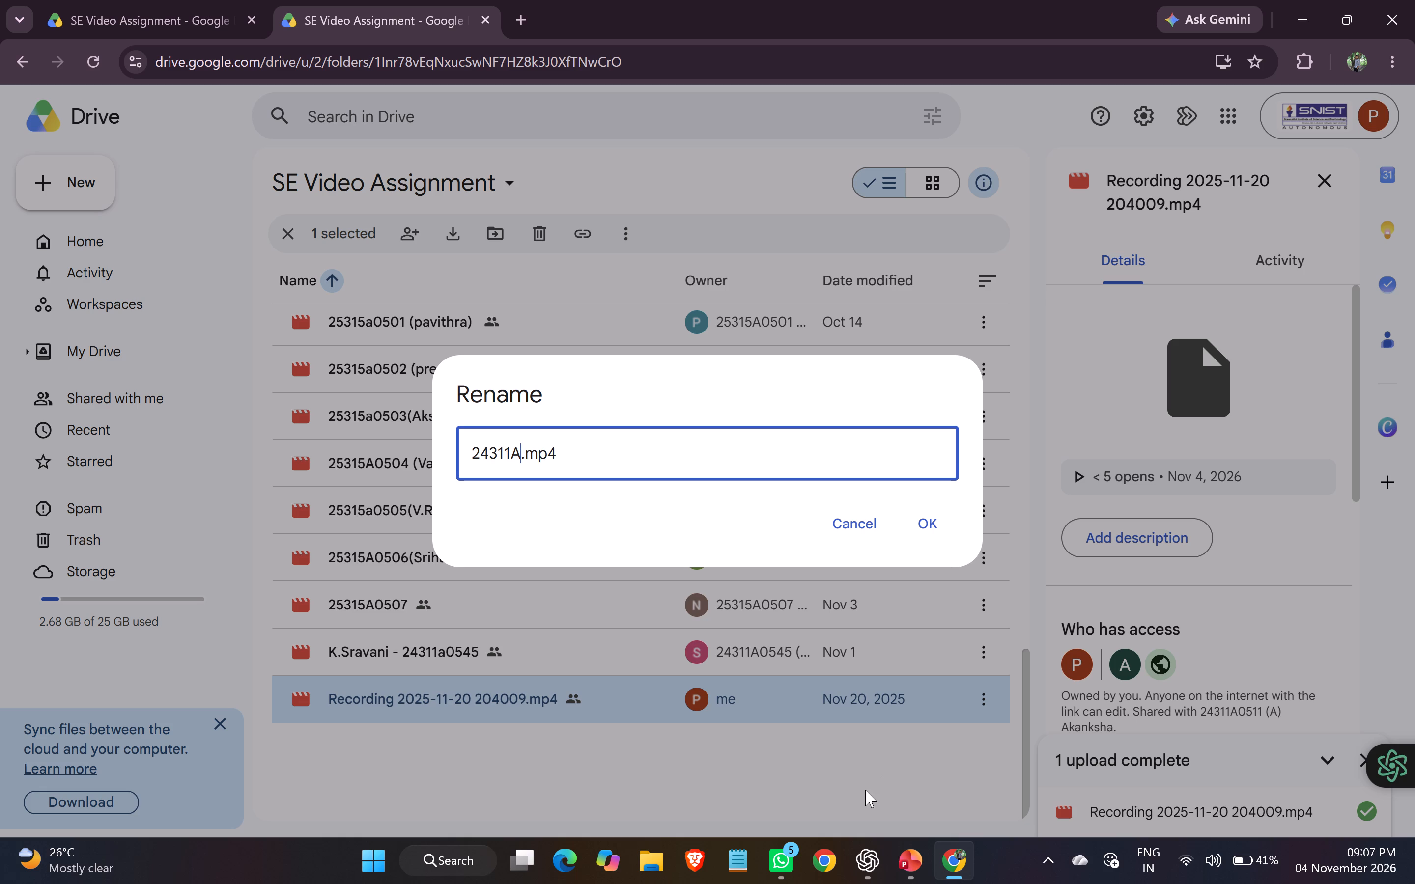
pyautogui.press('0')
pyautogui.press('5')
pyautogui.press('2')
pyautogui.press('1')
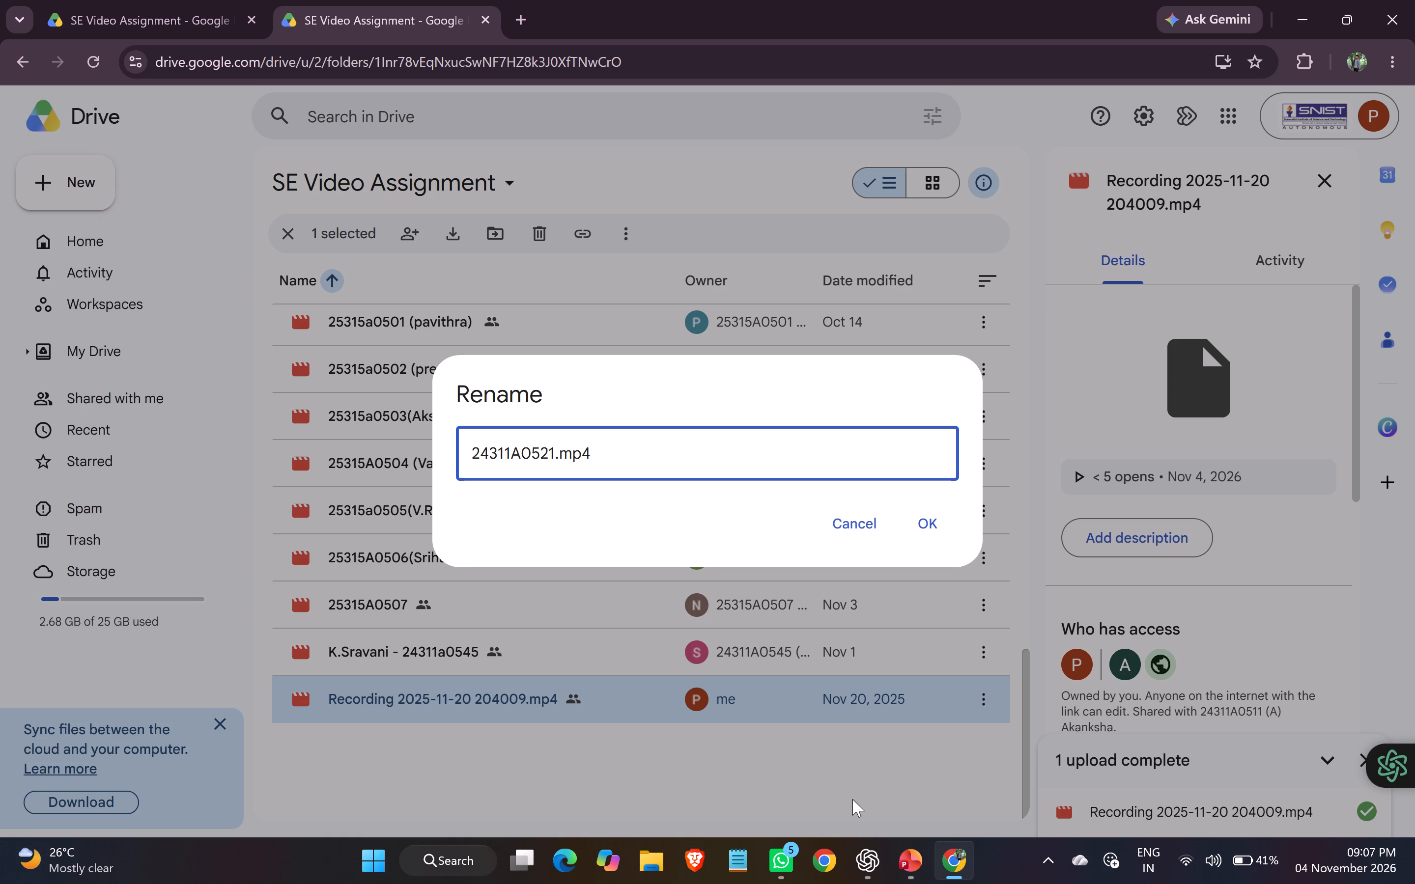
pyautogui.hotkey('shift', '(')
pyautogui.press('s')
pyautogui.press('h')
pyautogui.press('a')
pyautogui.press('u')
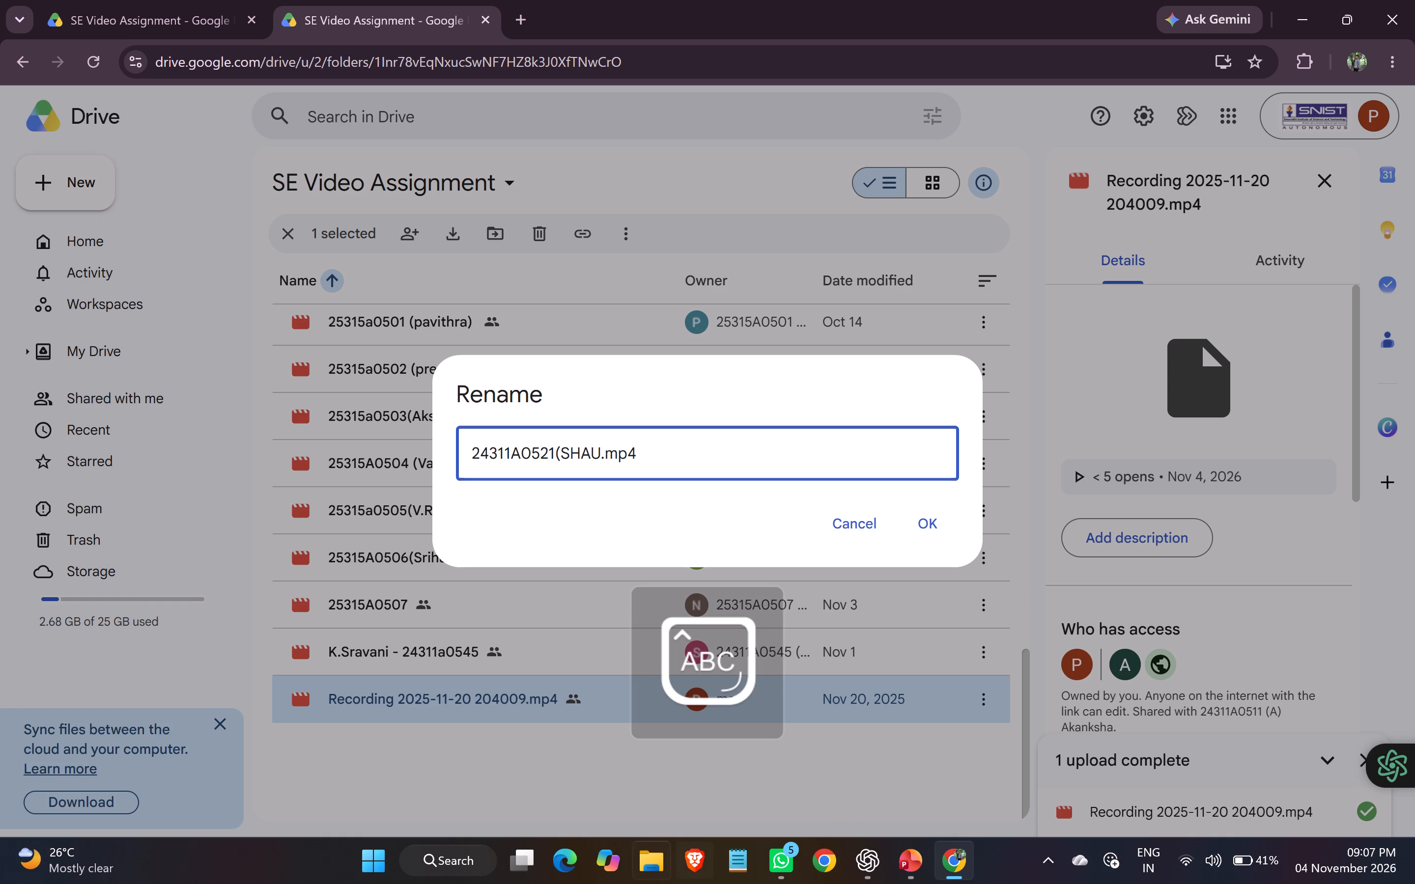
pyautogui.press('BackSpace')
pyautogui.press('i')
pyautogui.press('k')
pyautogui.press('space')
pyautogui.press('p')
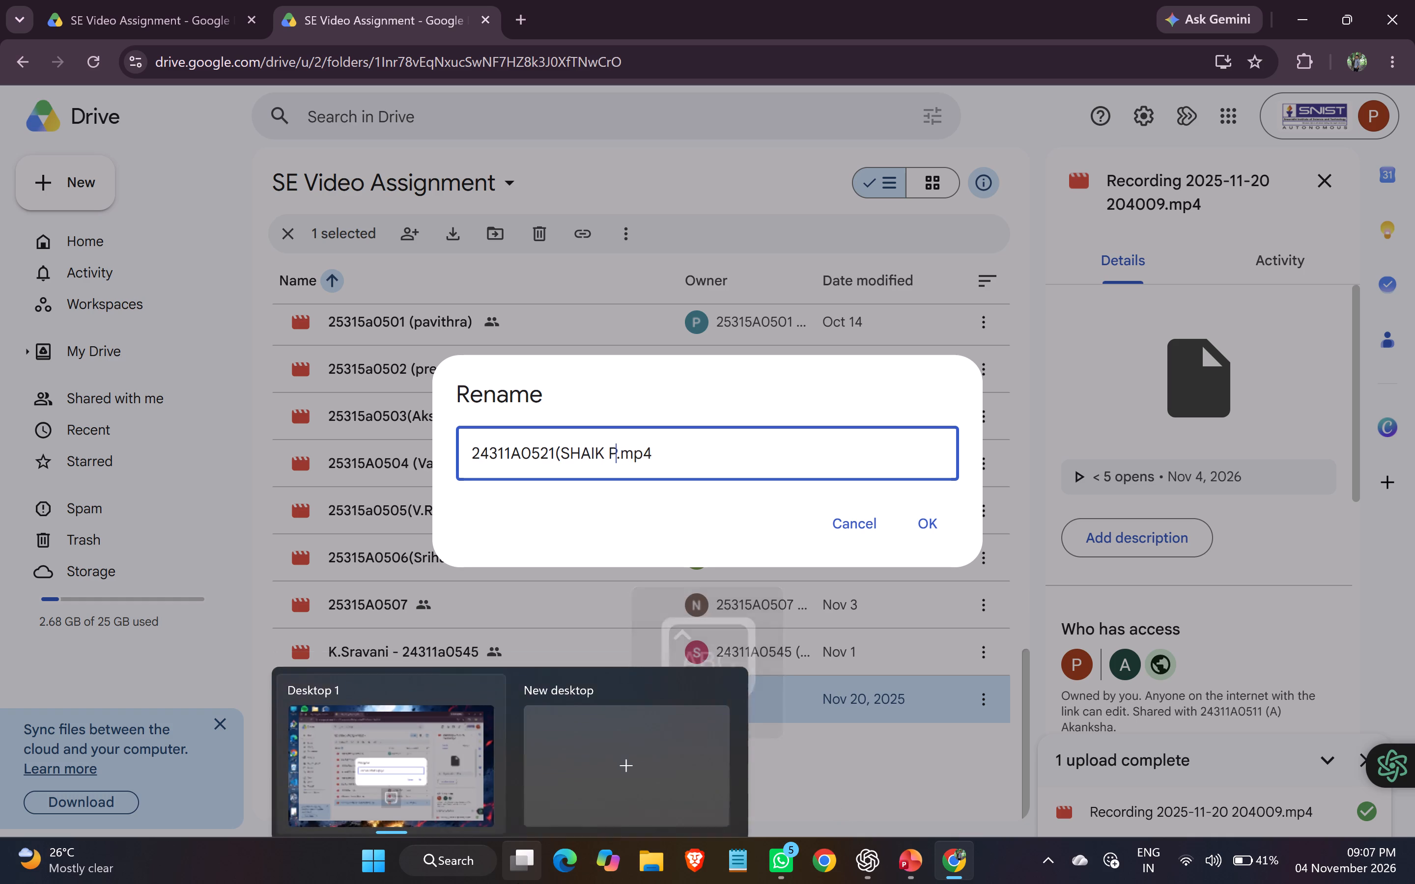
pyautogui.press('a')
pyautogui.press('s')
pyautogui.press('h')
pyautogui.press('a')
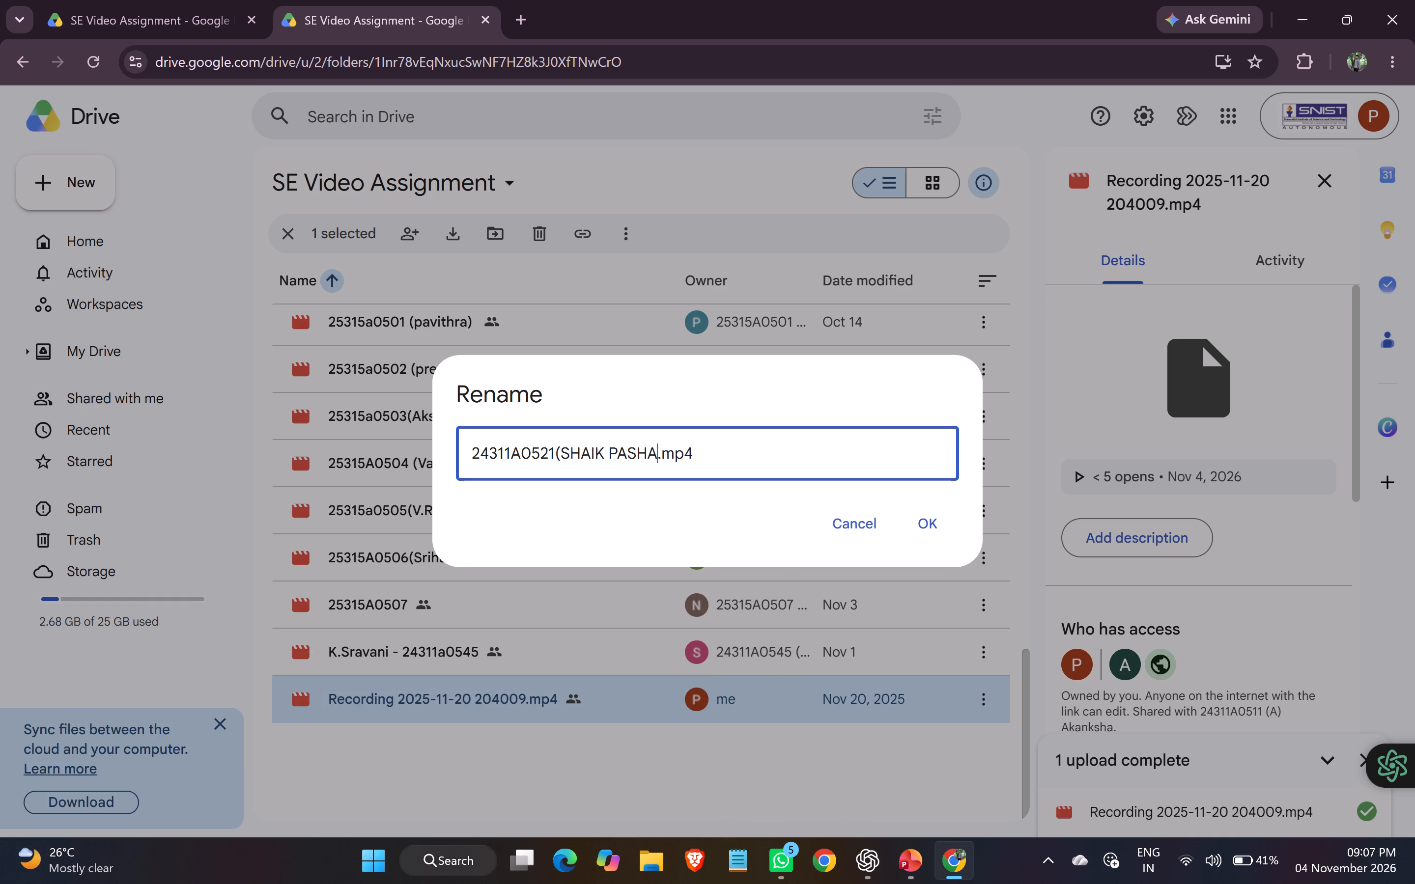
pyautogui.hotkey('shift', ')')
pyautogui.click(931, 525)
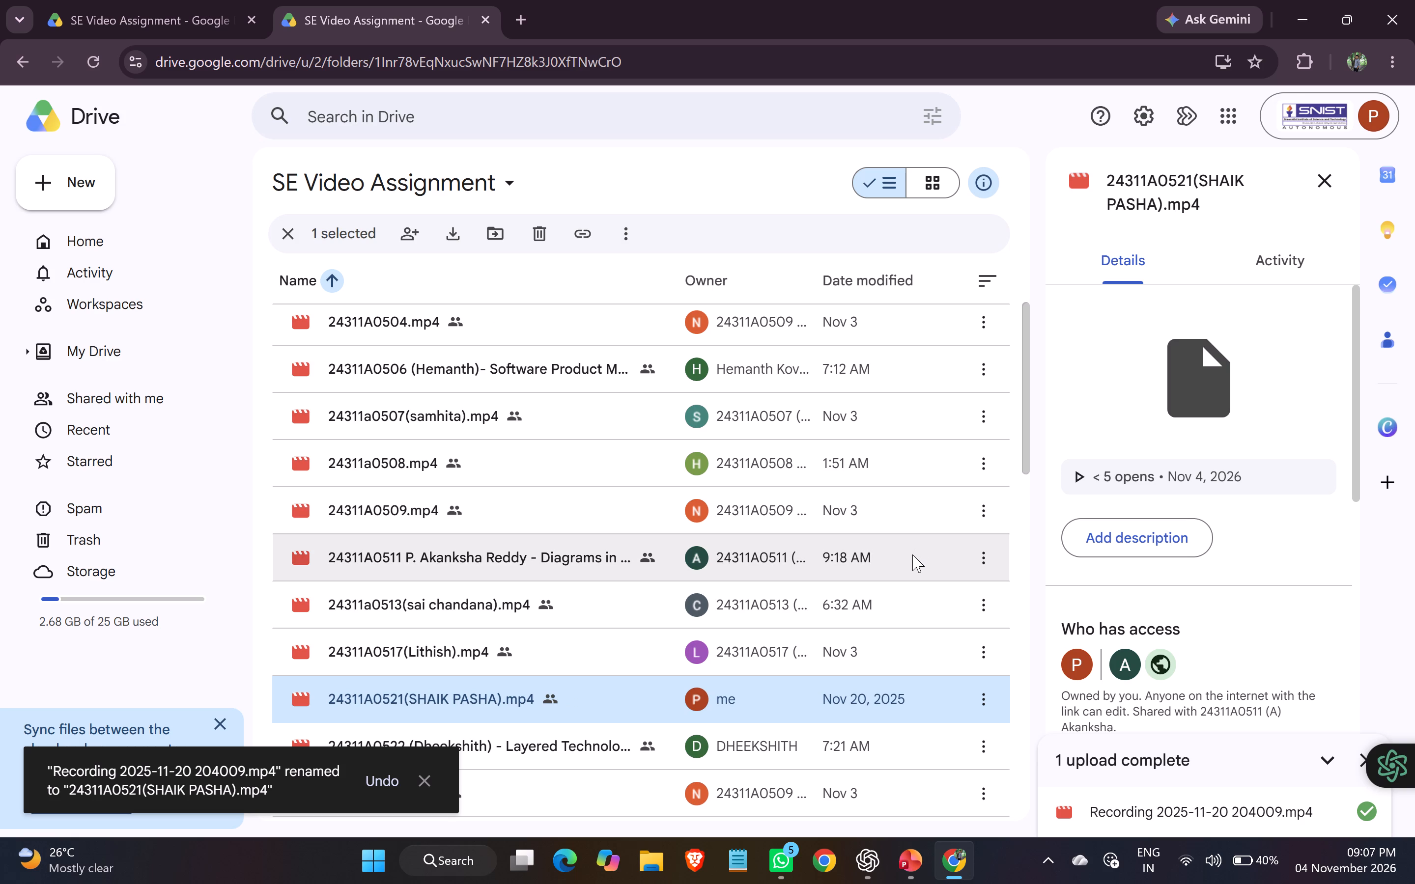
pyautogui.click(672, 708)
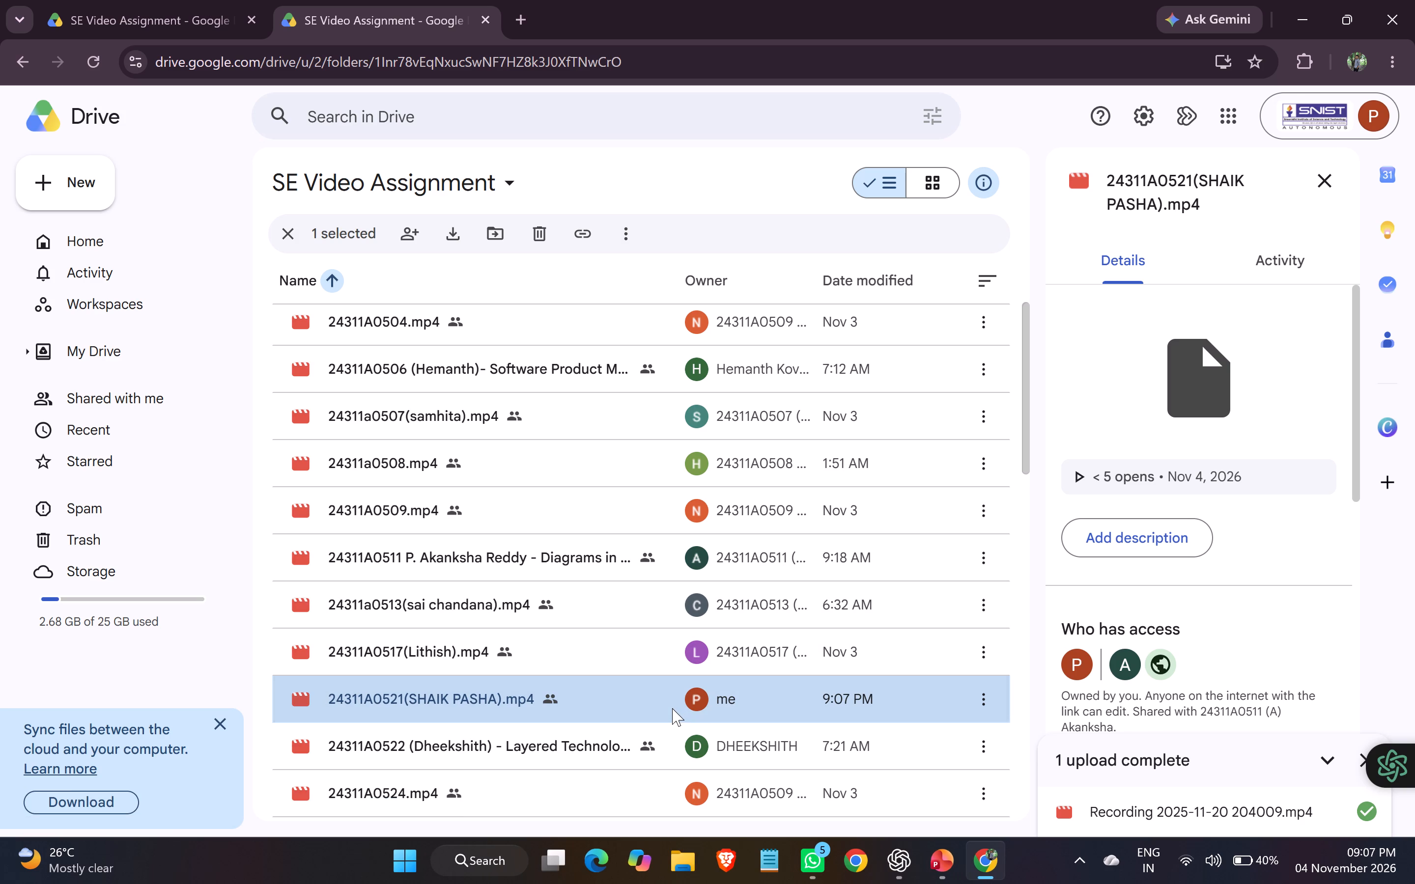